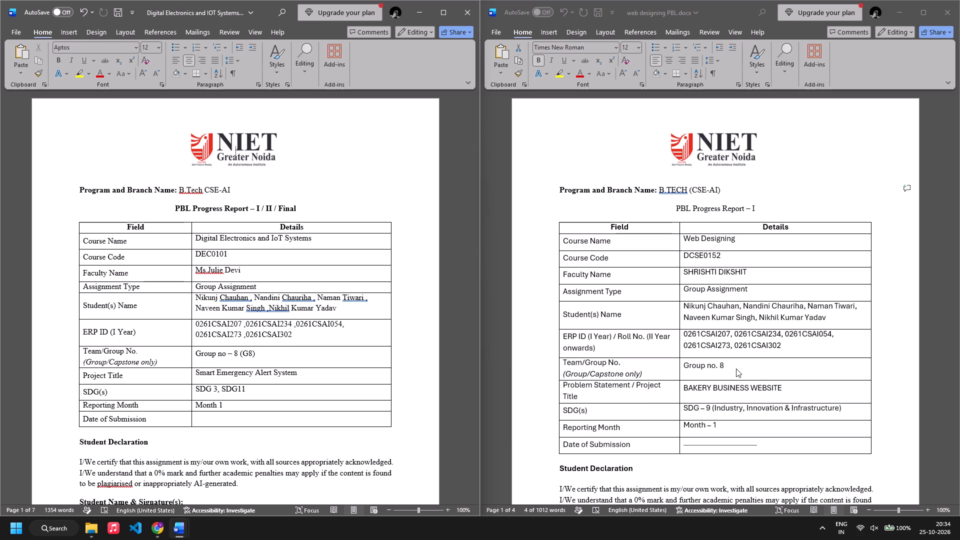
Replace the blank placeholder line in the web designing report's Date of Submission row with 26/10/26.
scroll(778, 388, down, 2)
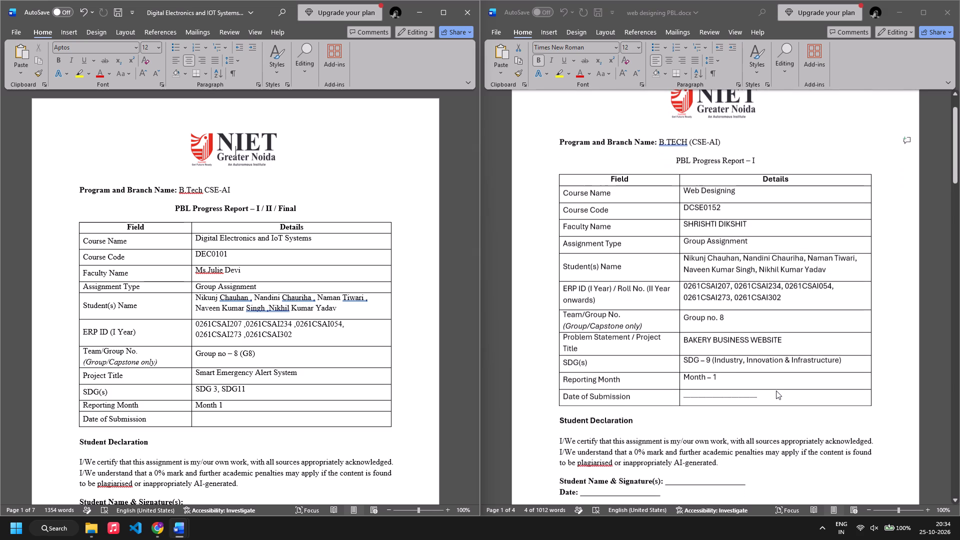
click(759, 391)
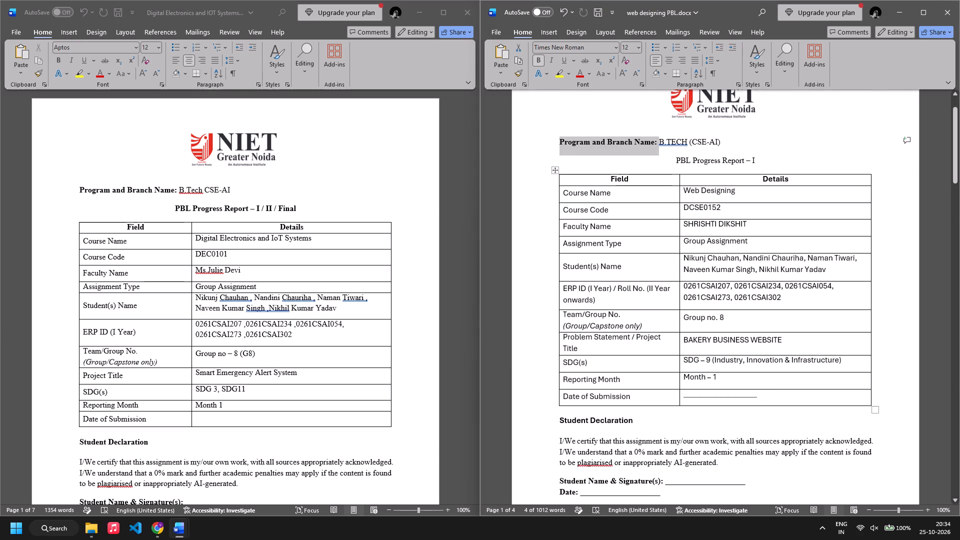
click(764, 398)
drag(764, 398, 737, 398)
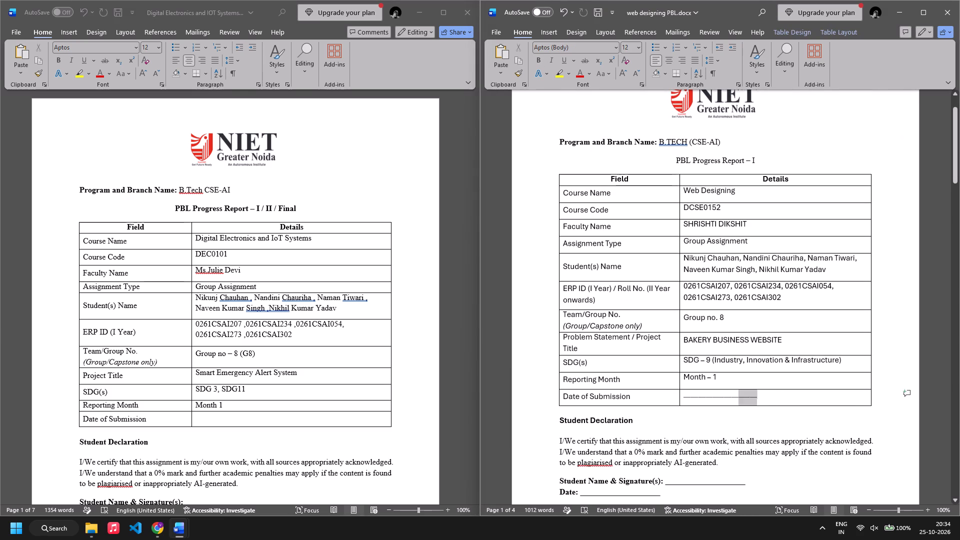
drag(737, 398, 684, 399)
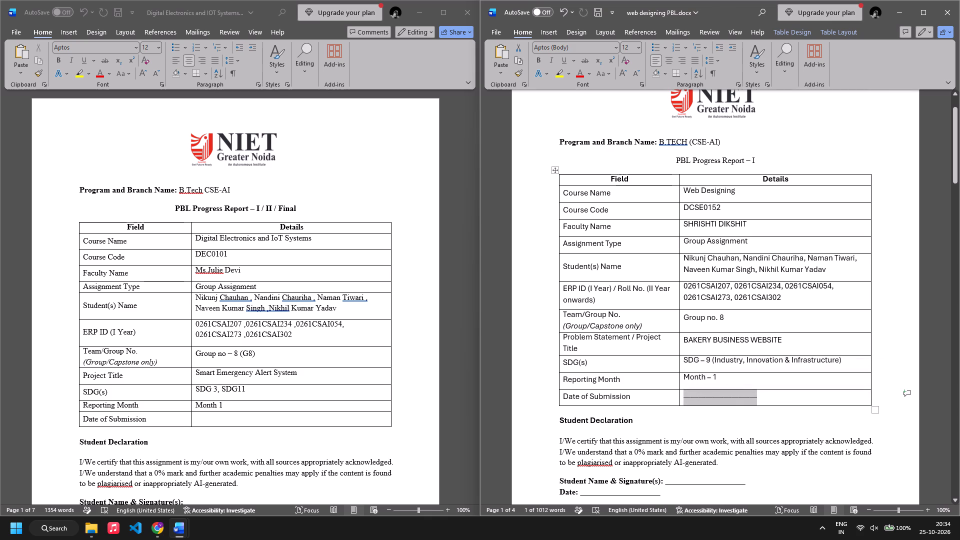
click(793, 398)
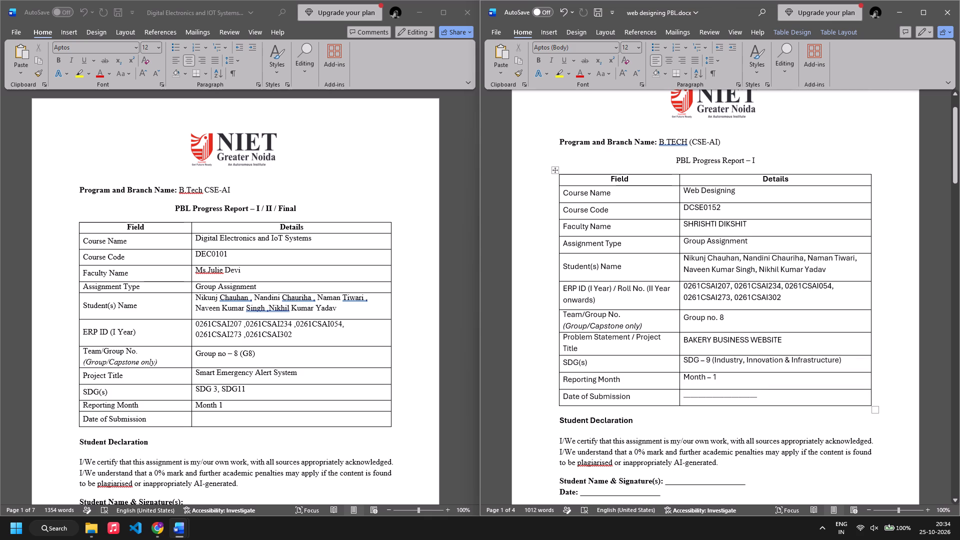
key(BackSpace)
key(BackSpace)
key(BackSpace)
key(BackSpace)
key(BackSpace)
key(BackSpace)
key(BackSpace)
key(BackSpace)
key(BackSpace)
key(BackSpace)
key(BackSpace)
key(BackSpace)
key(BackSpace)
key(BackSpace)
key(BackSpace)
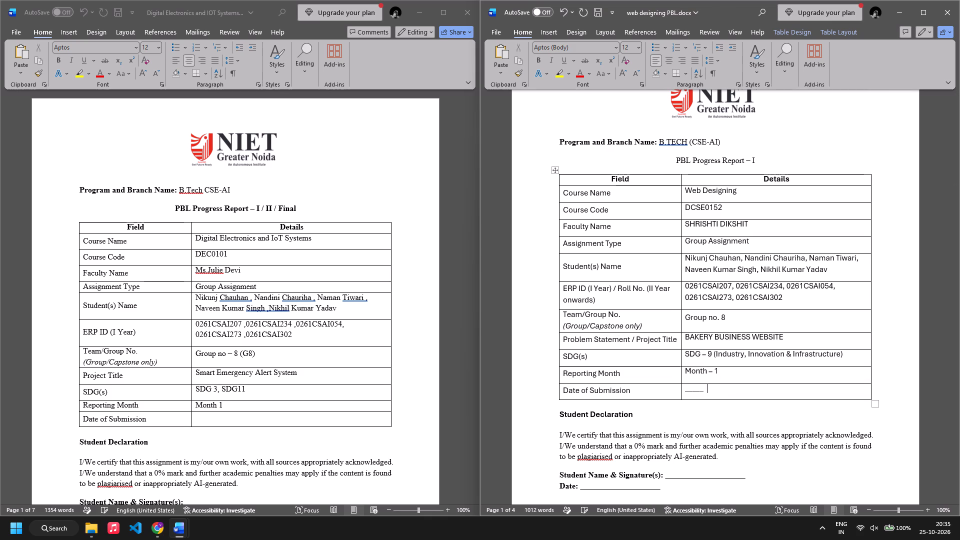
key(BackSpace)
key(BackSpace)
key(BackSpace)
key(BackSpace)
key(BackSpace)
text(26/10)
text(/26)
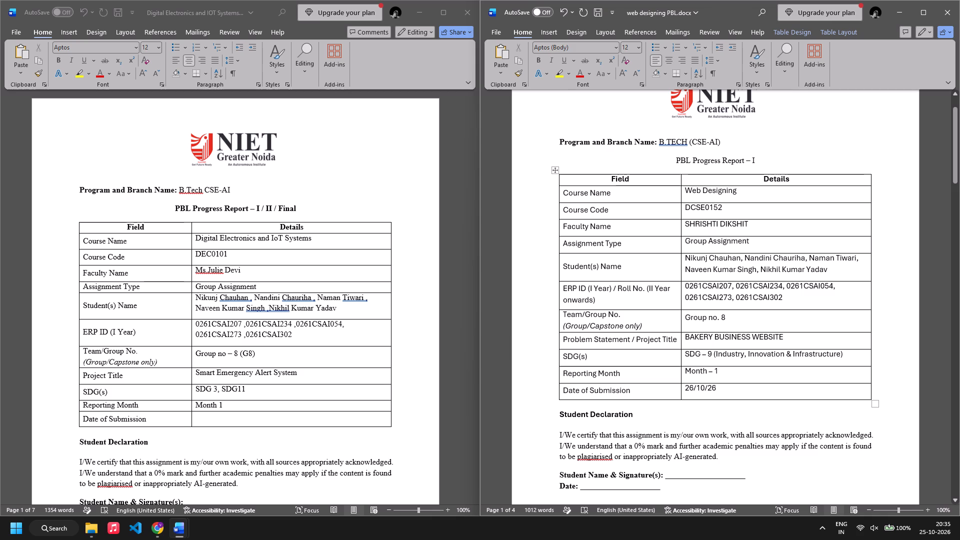
Set the submission date entry in the web designing report's details table to the Times New Roman font.
drag(726, 390, 687, 387)
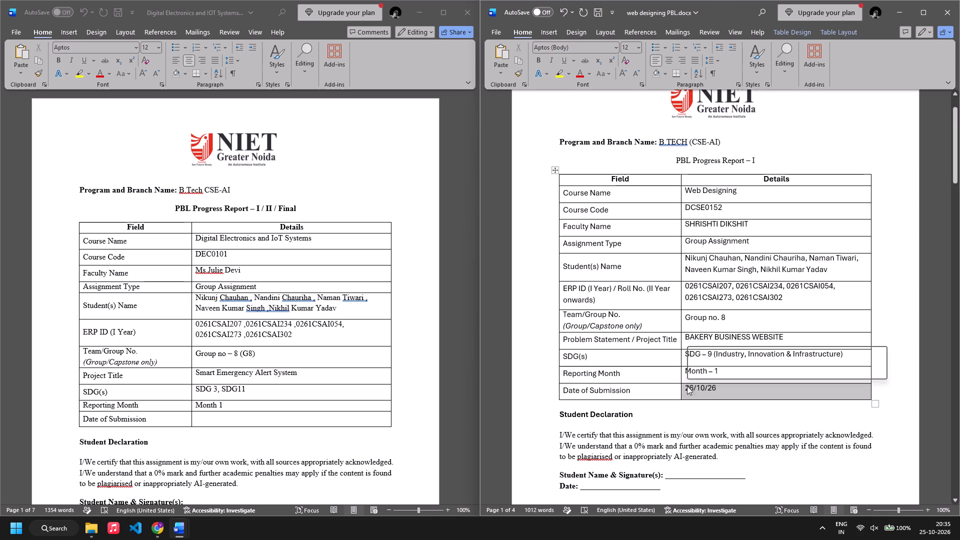
click(615, 43)
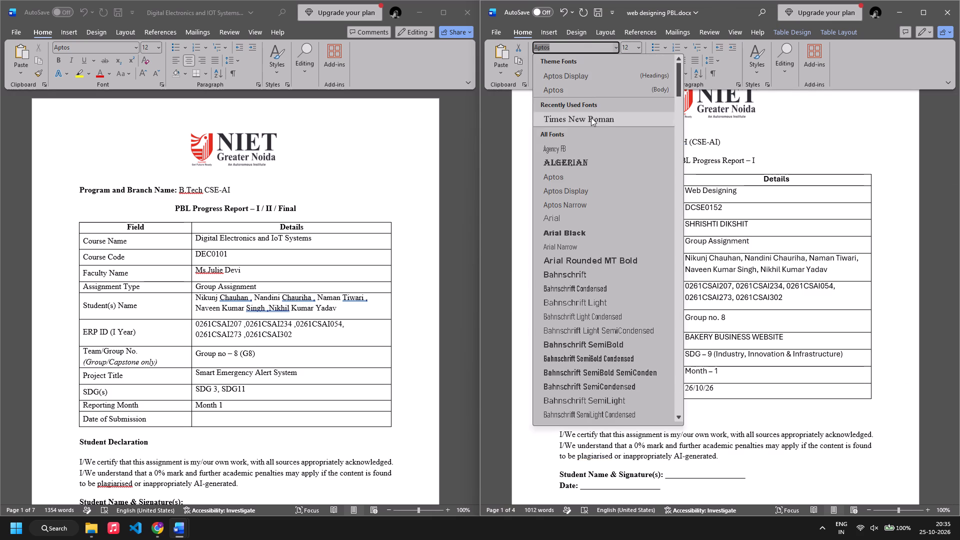
click(591, 117)
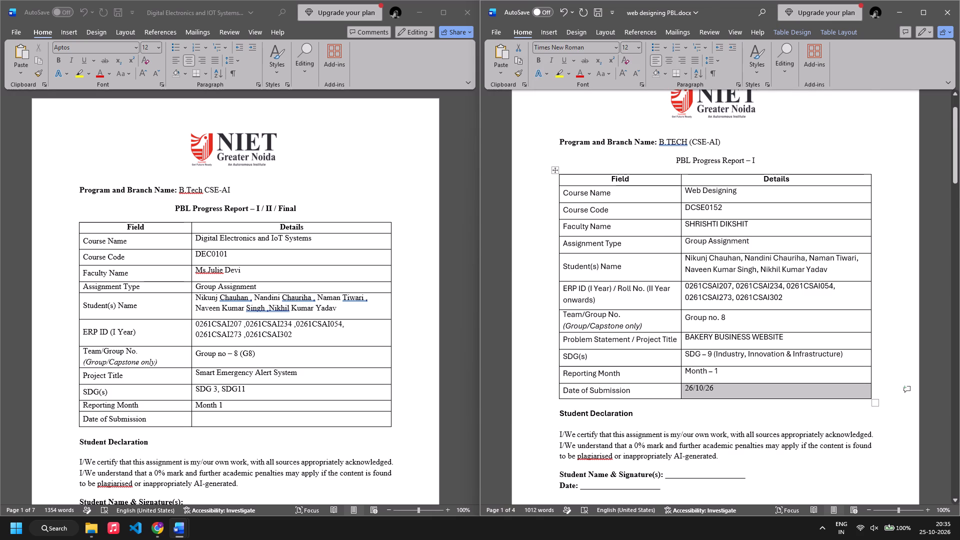
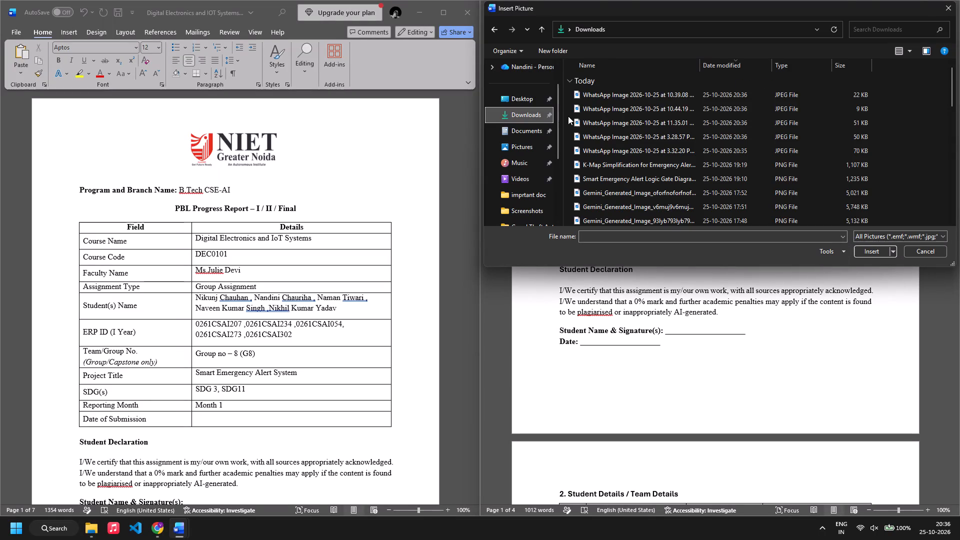
Insert the signature photo "WhatsApp Image 2026-10-25 at 10.39.08" from Downloads into the web designing report.
click(597, 94)
click(869, 251)
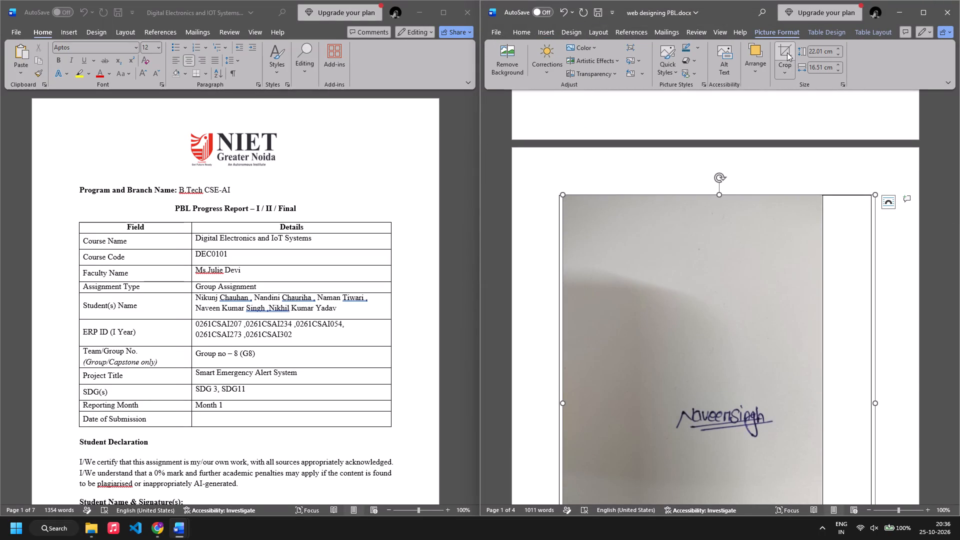
Crop the empty paper above and below the handwritten signature in the inserted photo, leaving a narrow full-width strip.
click(786, 50)
scroll(786, 232, down, 3)
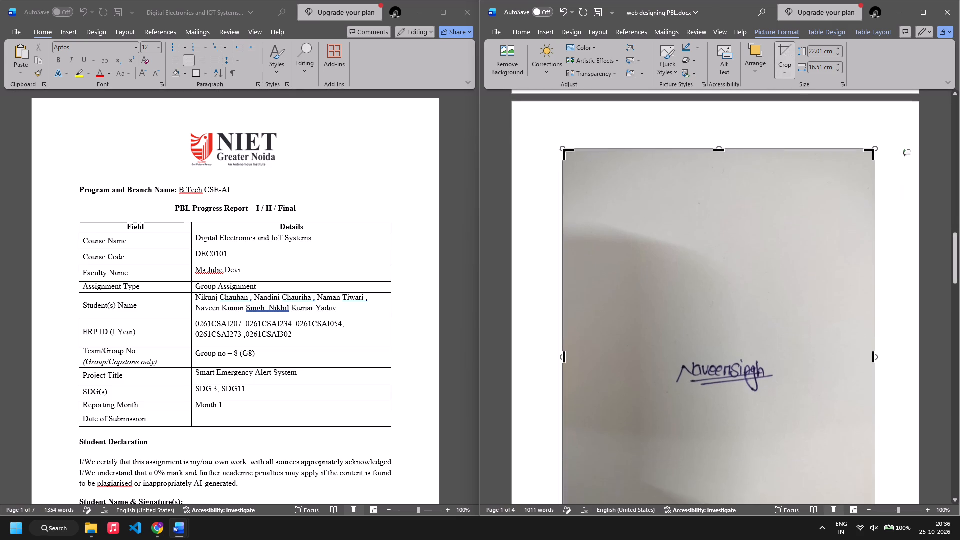
drag(720, 125, 724, 306)
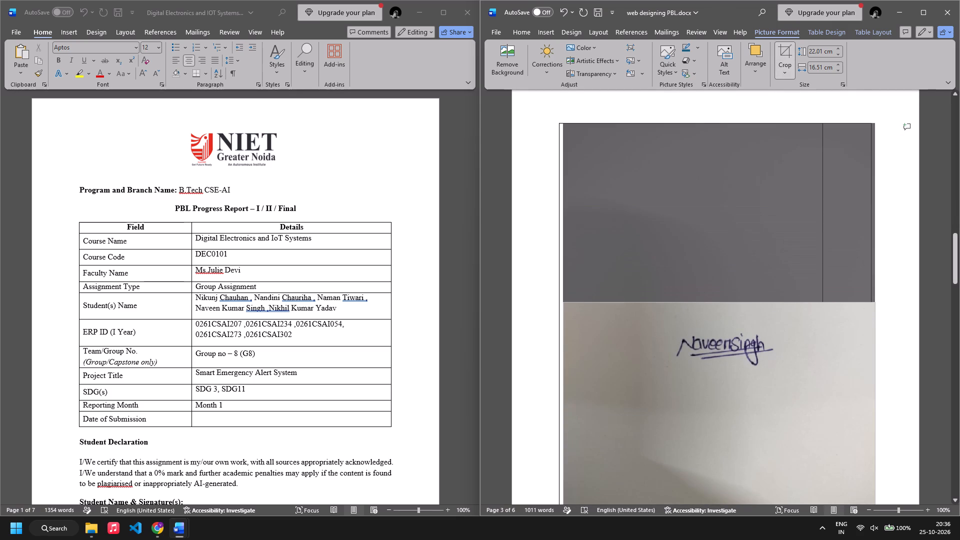
drag(724, 306, 724, 334)
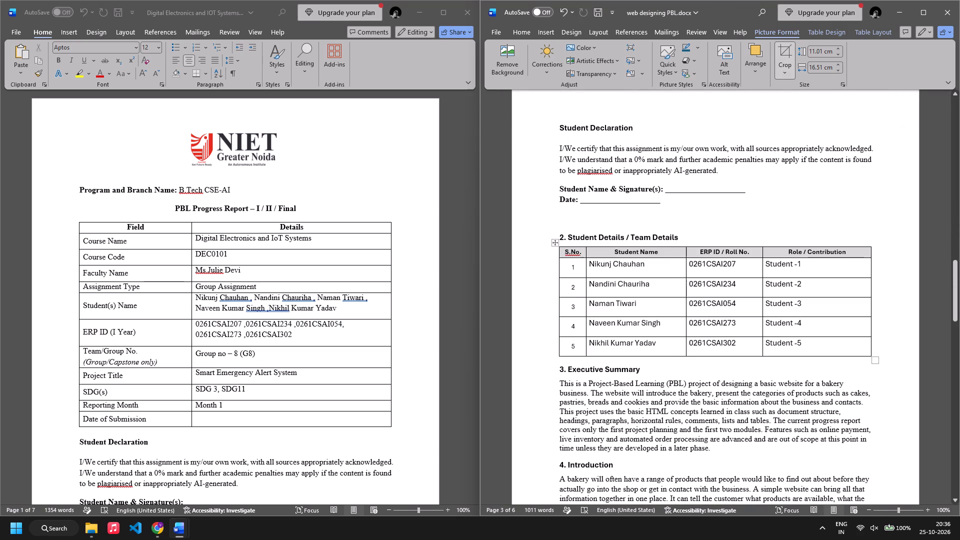
scroll(734, 333, down, 6)
scroll(734, 333, up, 15)
scroll(733, 331, up, 9)
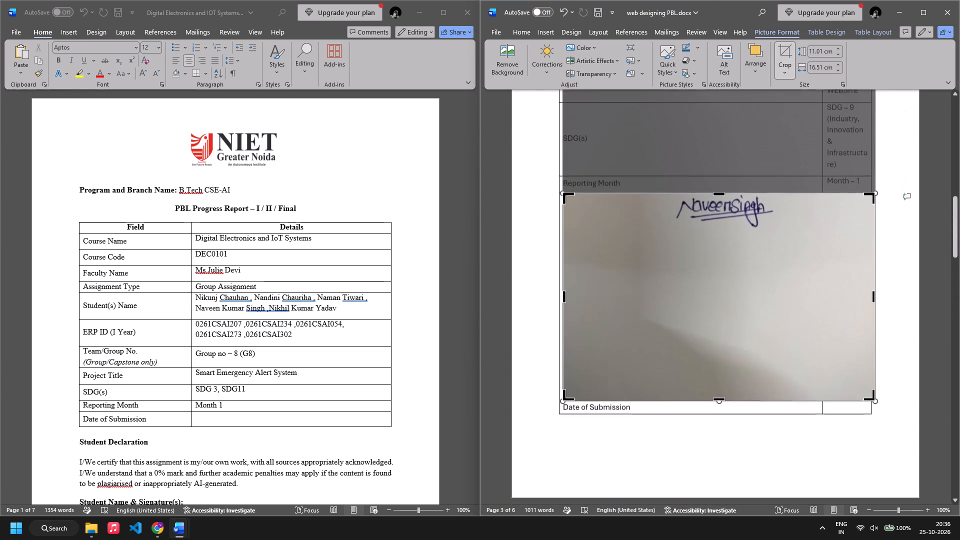
drag(719, 401, 725, 262)
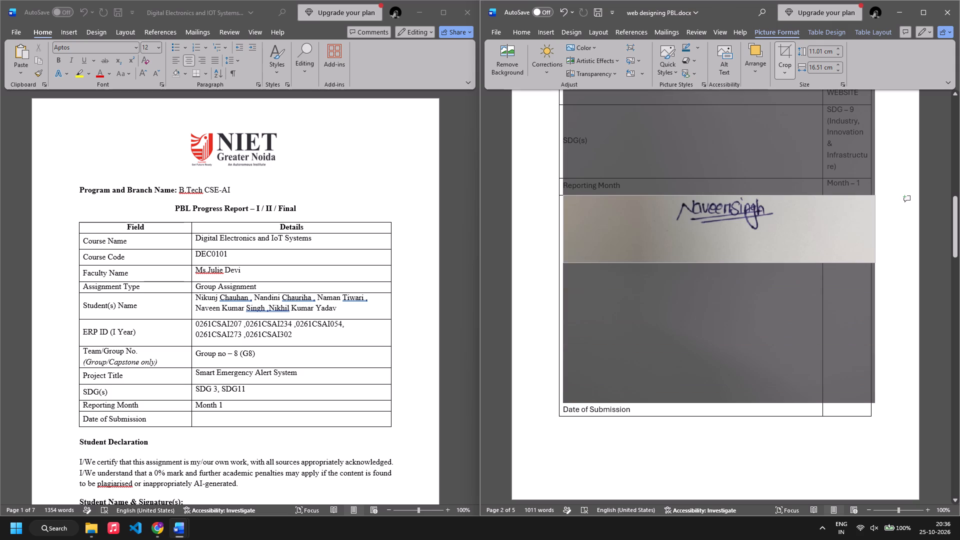
Crop the bottom and both sides of the grey signature picture tightly around the handwriting, about 1.91 × 5.32 cm.
drag(725, 262, 722, 231)
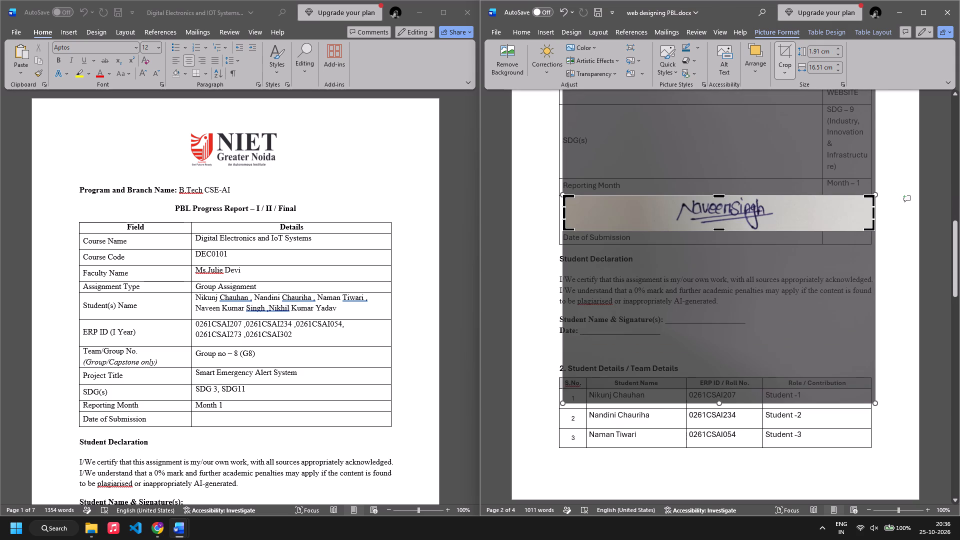
drag(872, 212, 775, 209)
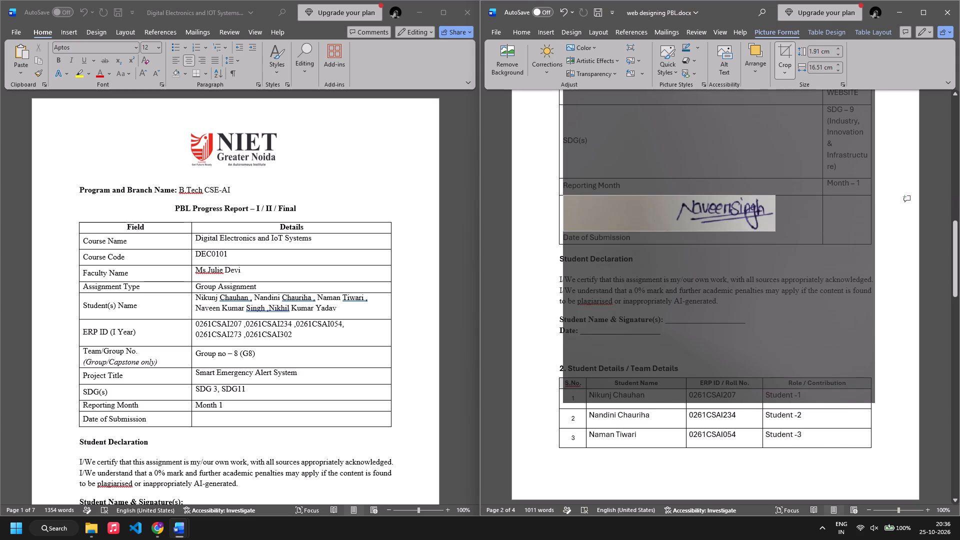
scroll(641, 240, up, 16)
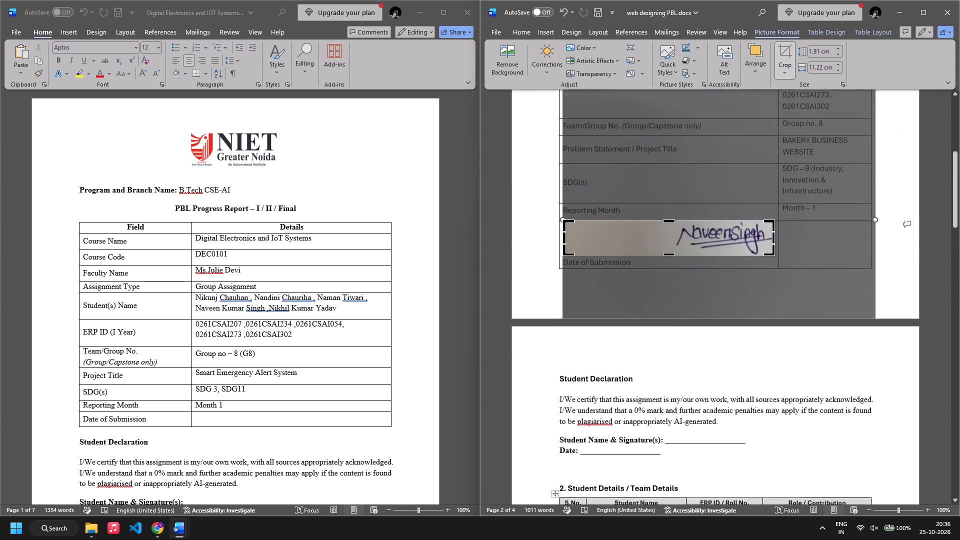
drag(565, 264, 666, 267)
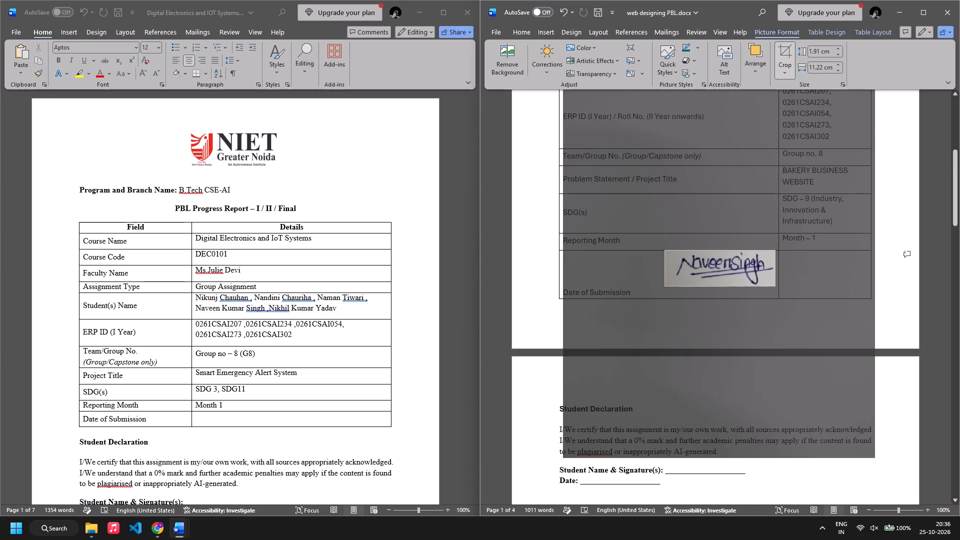
drag(666, 267, 675, 267)
click(887, 300)
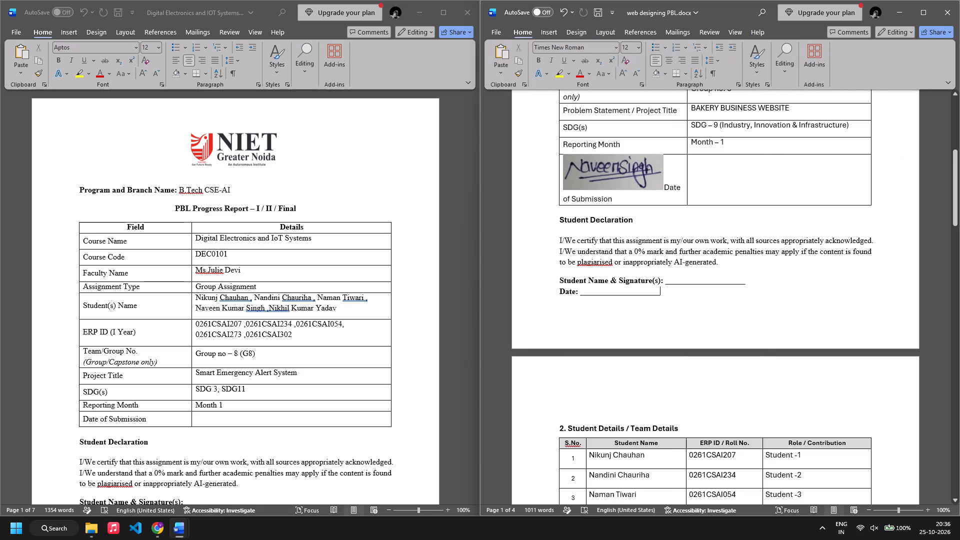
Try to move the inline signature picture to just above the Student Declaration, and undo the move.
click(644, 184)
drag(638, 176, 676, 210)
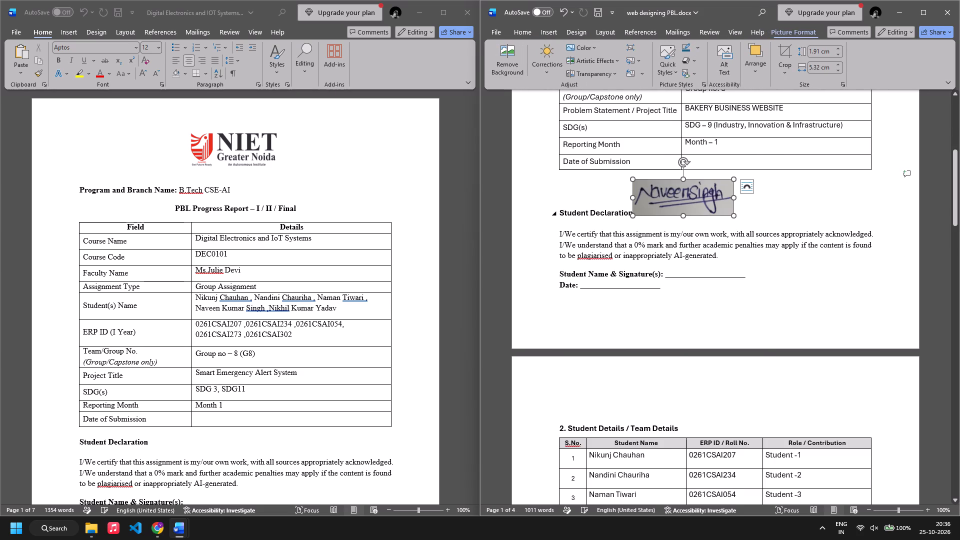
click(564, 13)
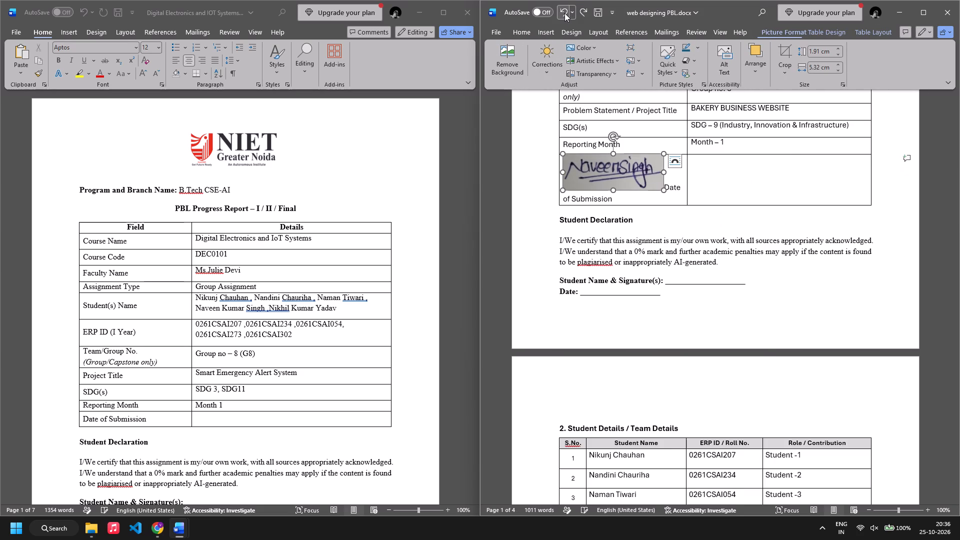
Set the cropped signature picture's text wrapping to In Front of Text.
right_click(619, 168)
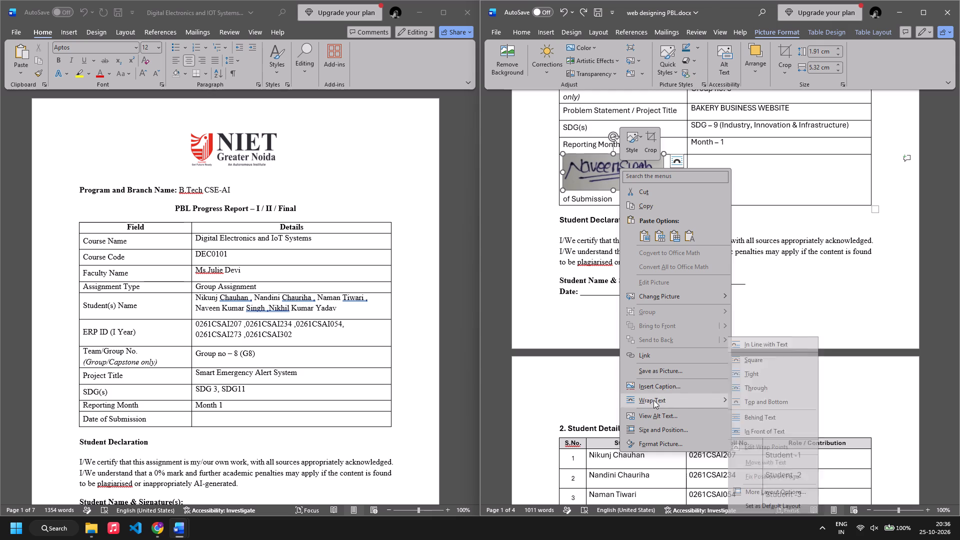
click(653, 400)
click(765, 433)
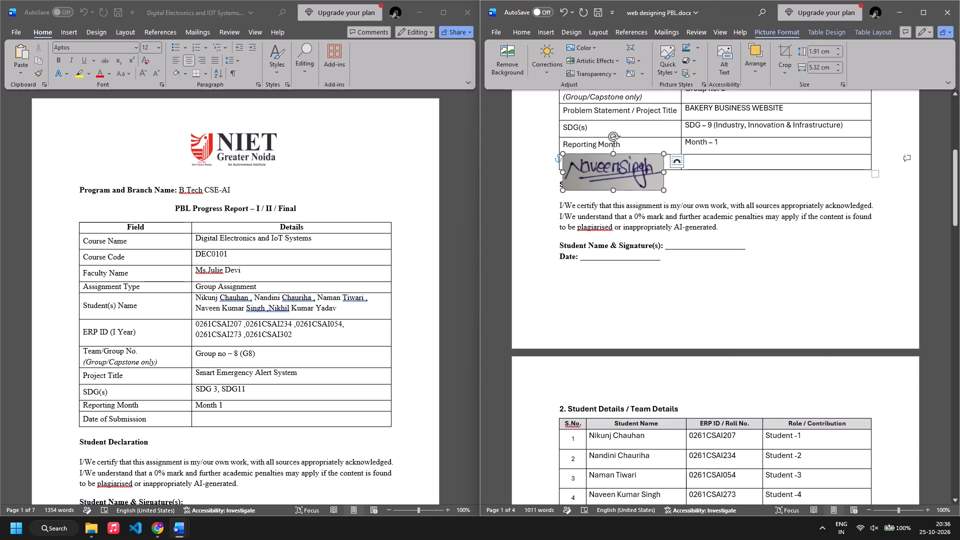
Shrink the signature picture to about 1.06 × 2.96 cm and place it on the Student Name & Signature(s) line.
drag(607, 179, 696, 251)
drag(754, 262, 689, 246)
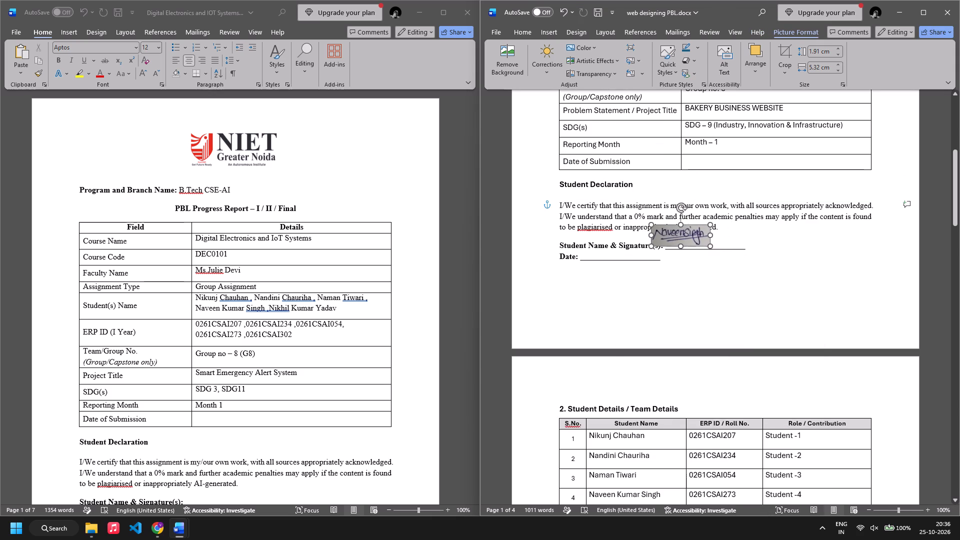
drag(689, 246, 676, 244)
drag(680, 233, 696, 240)
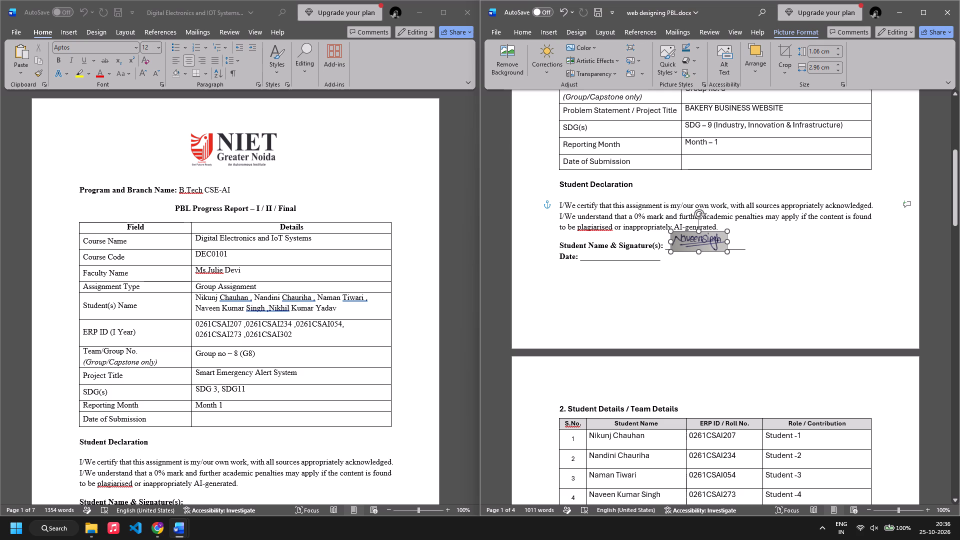
drag(696, 240, 691, 241)
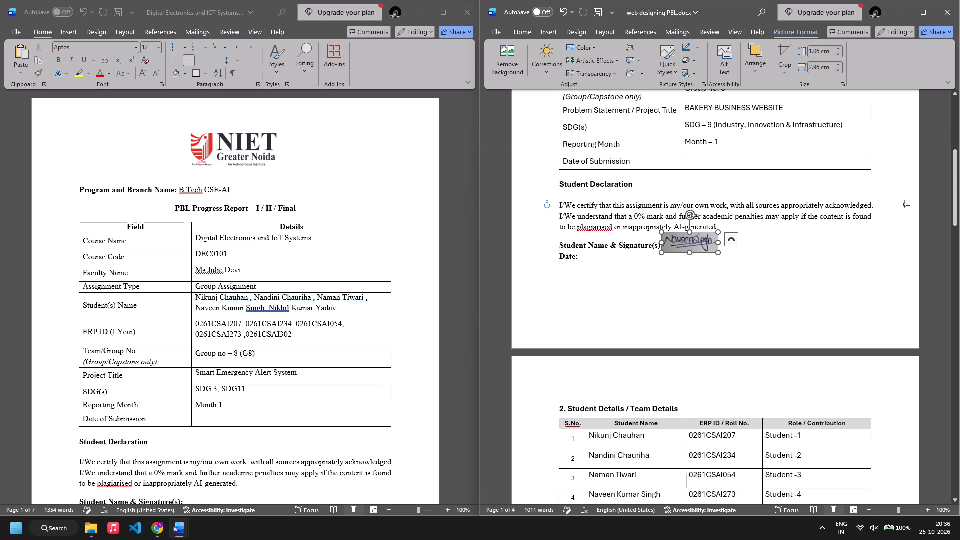
click(706, 245)
click(713, 280)
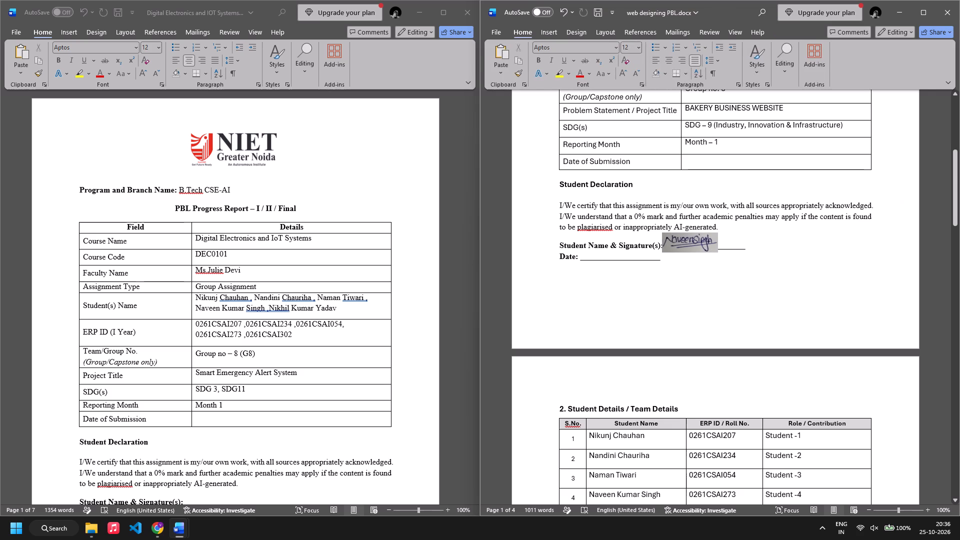
Shrink the grey signature picture slightly more and move it to the end of the Student Name & Signature(s) line.
click(689, 250)
drag(716, 253, 701, 248)
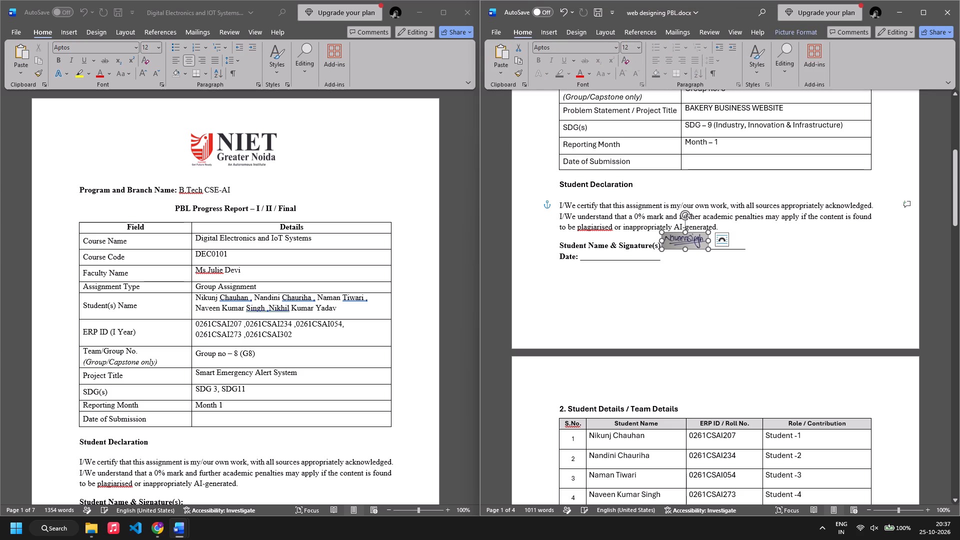
drag(682, 239, 688, 240)
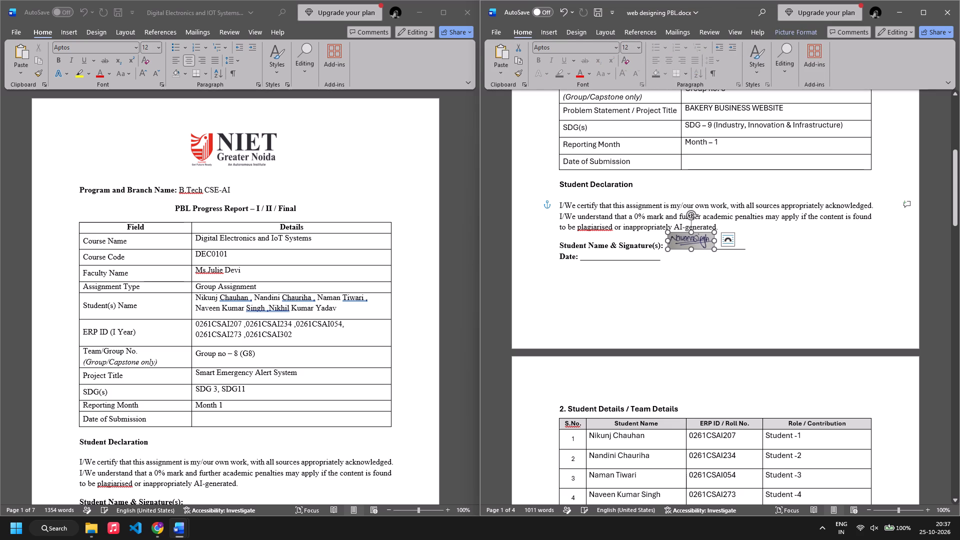
click(745, 264)
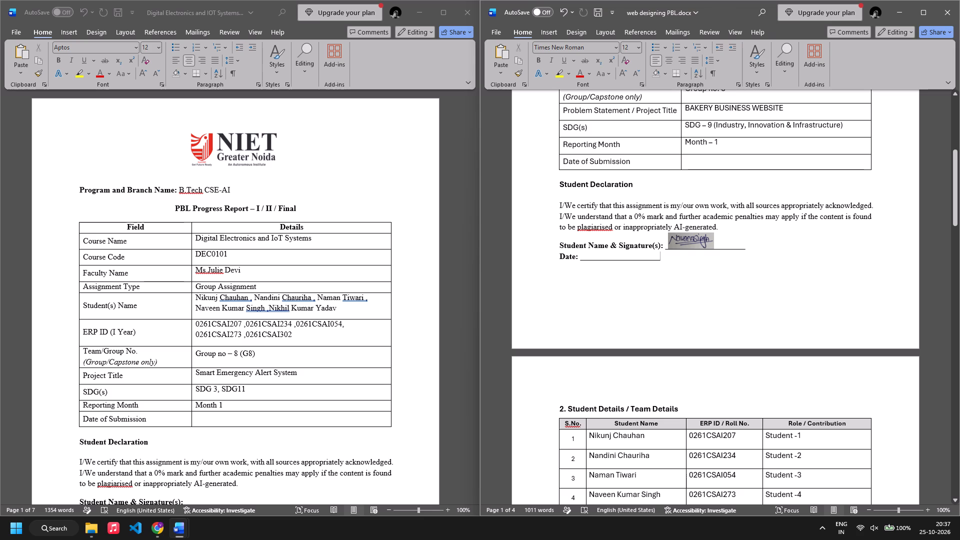
drag(692, 243, 740, 240)
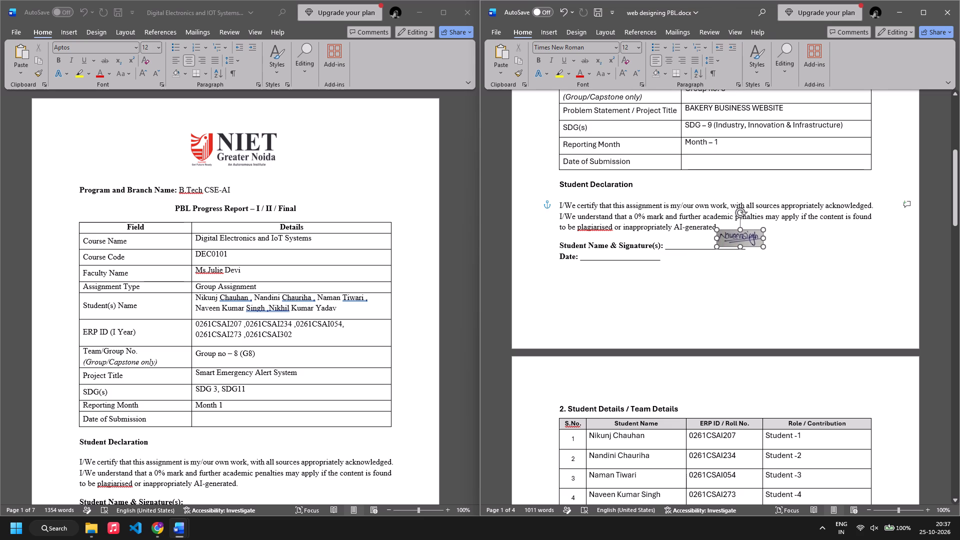
drag(740, 240, 739, 242)
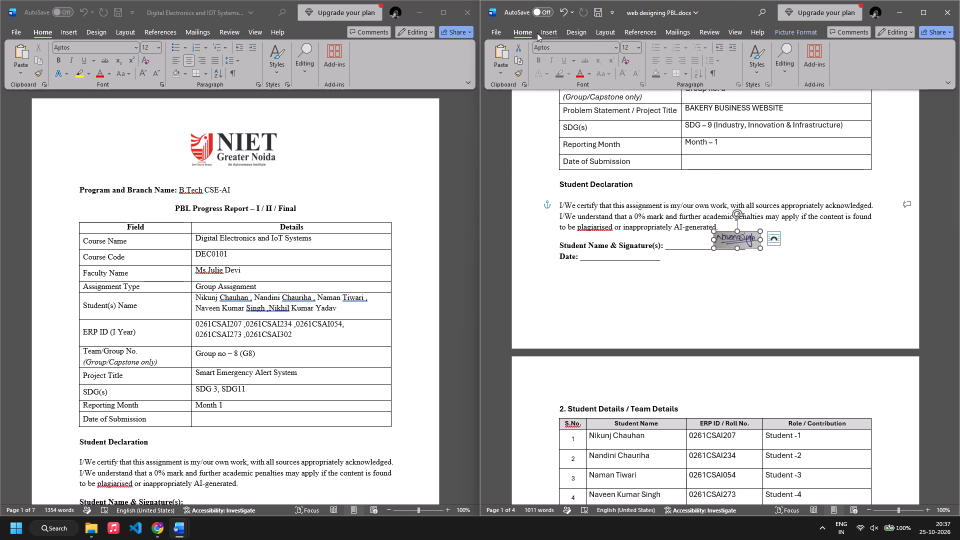
Insert the second signature picture, the WhatsApp Image 2026-10-25 at 10.44.19 file, from the Downloads folder.
click(550, 30)
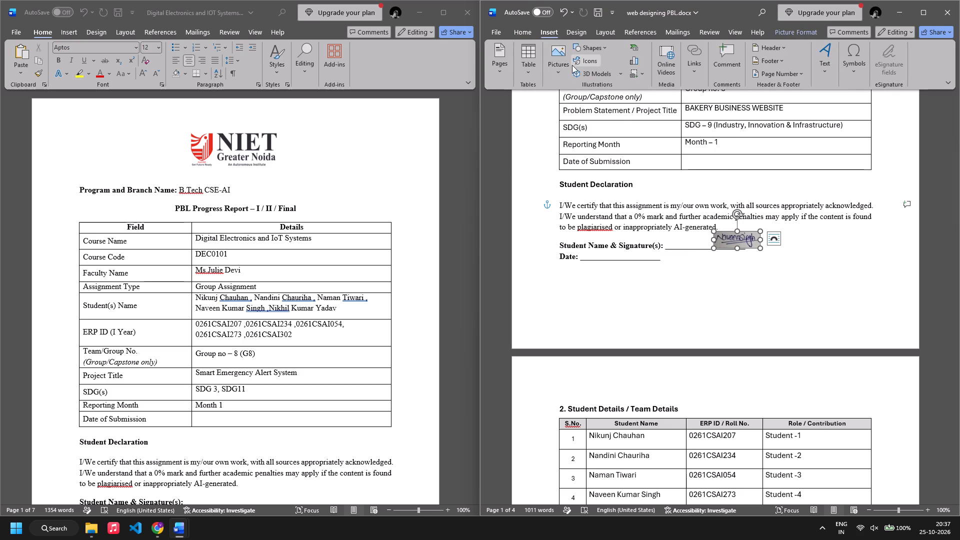
click(563, 67)
click(569, 106)
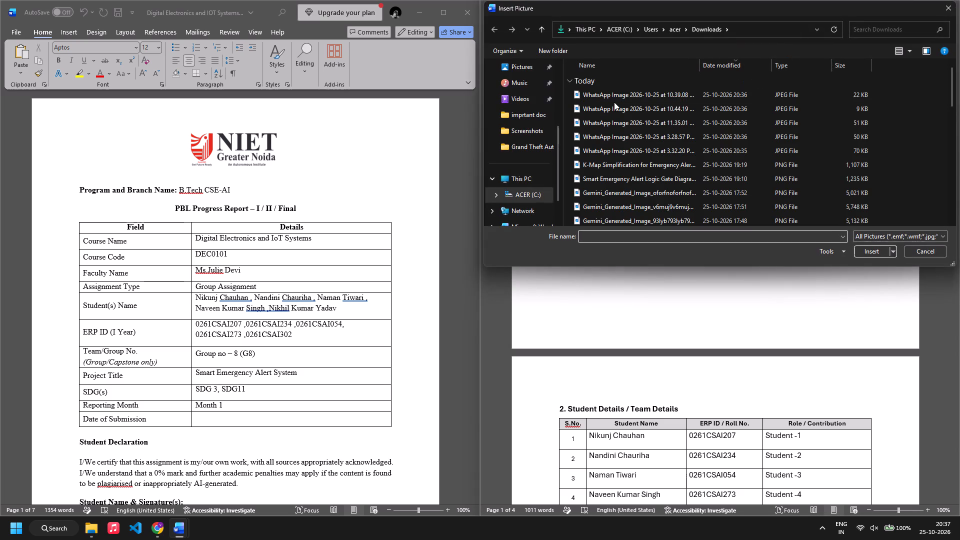
click(613, 107)
click(864, 251)
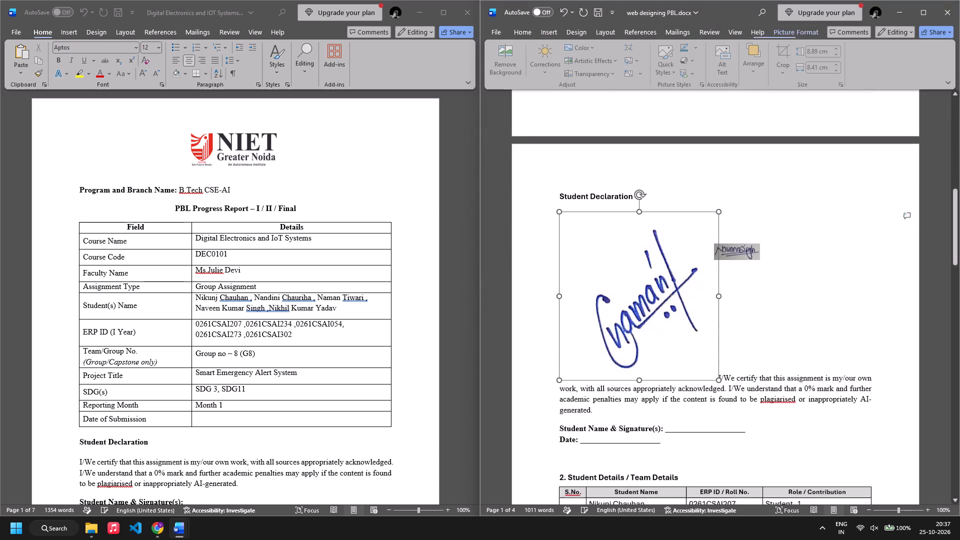
Crop the blank margins off the blue diagonal signature picture, to about 7.67 × 6.17 cm.
click(787, 48)
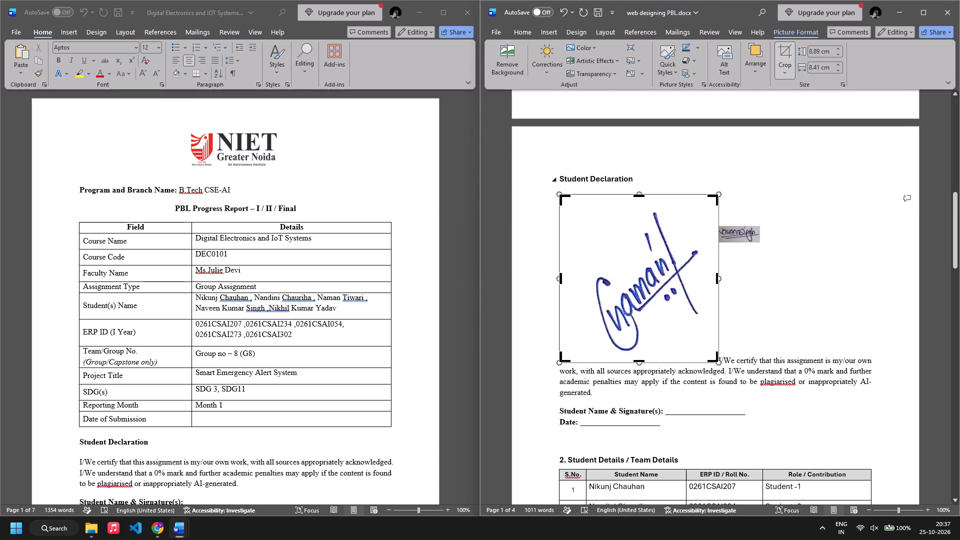
drag(564, 197, 571, 208)
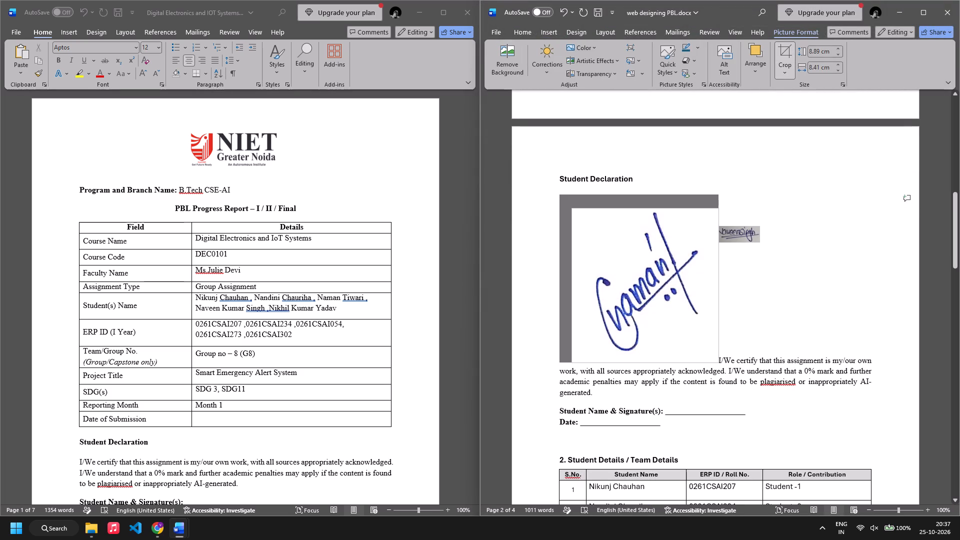
drag(571, 208, 576, 208)
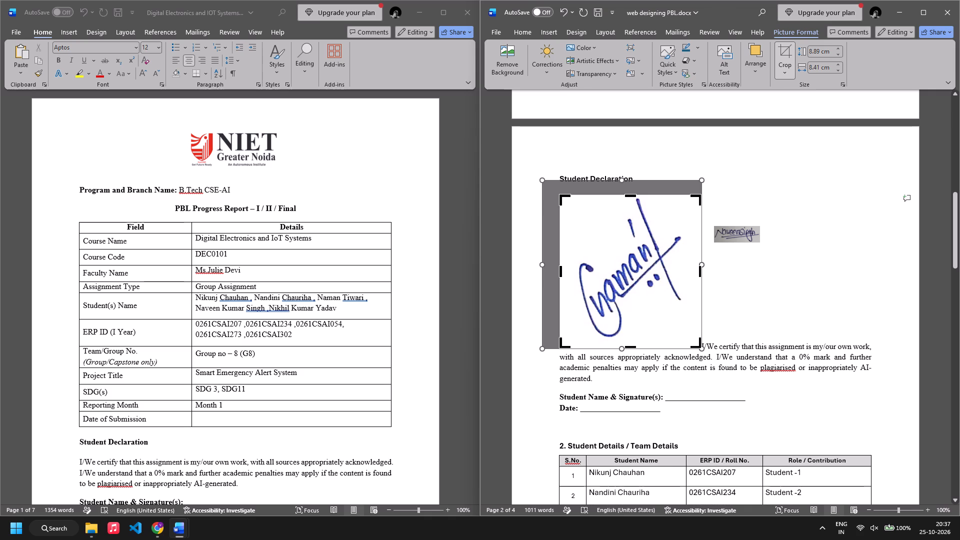
drag(631, 347, 634, 338)
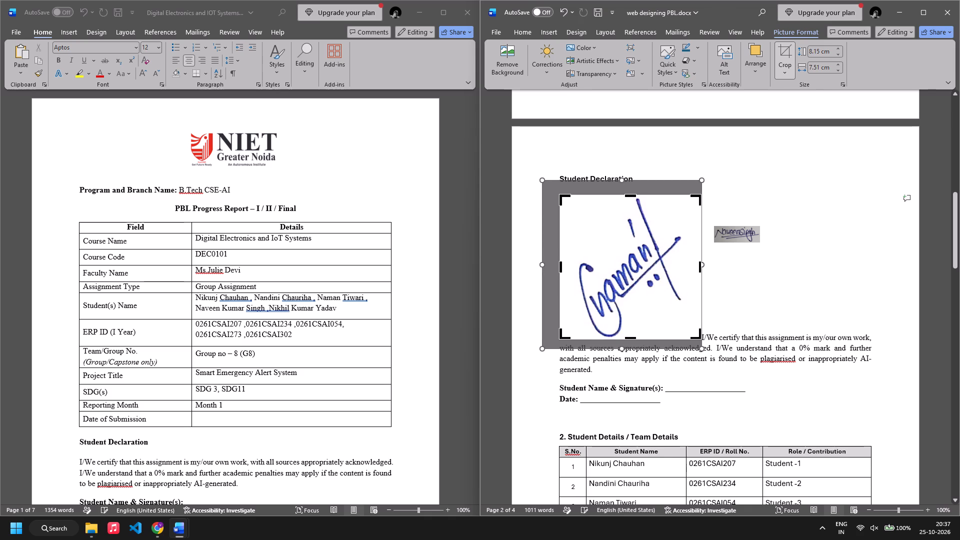
drag(561, 266, 575, 275)
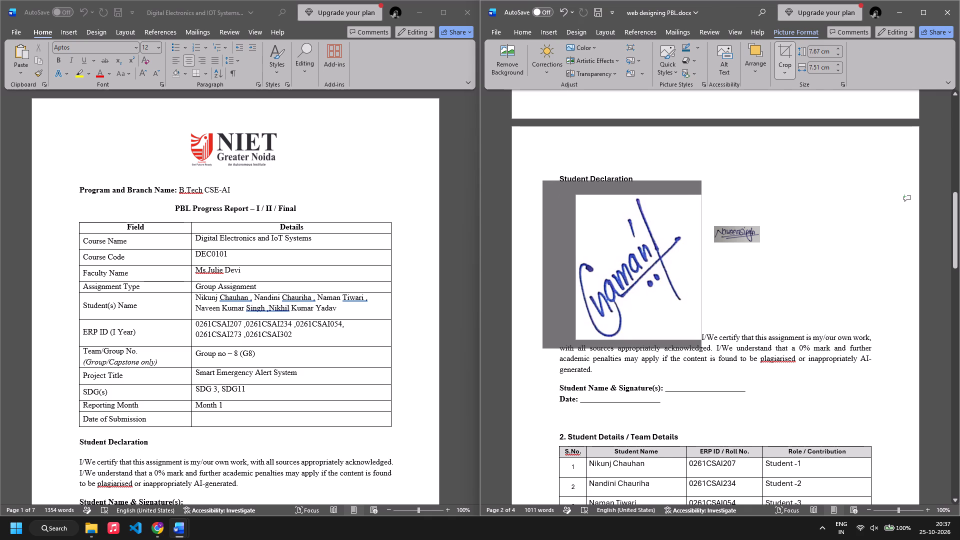
drag(575, 275, 576, 276)
drag(684, 266, 676, 265)
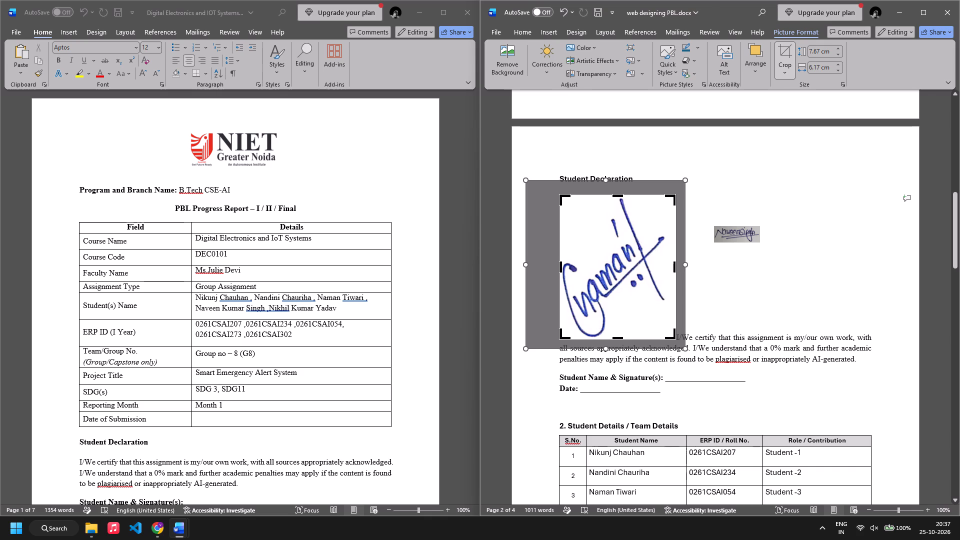
click(773, 298)
Set the blue signature picture's text wrapping to In Front of Text.
click(614, 281)
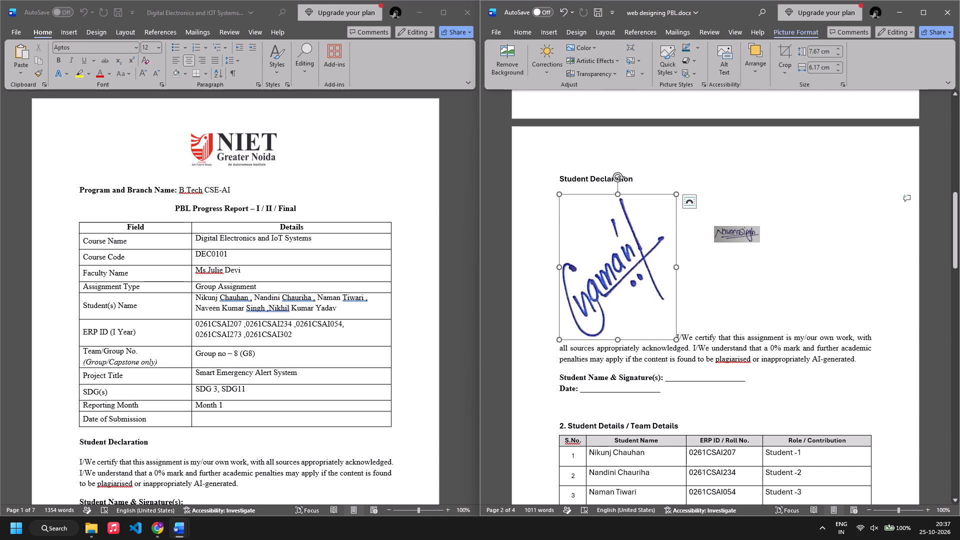
right_click(640, 295)
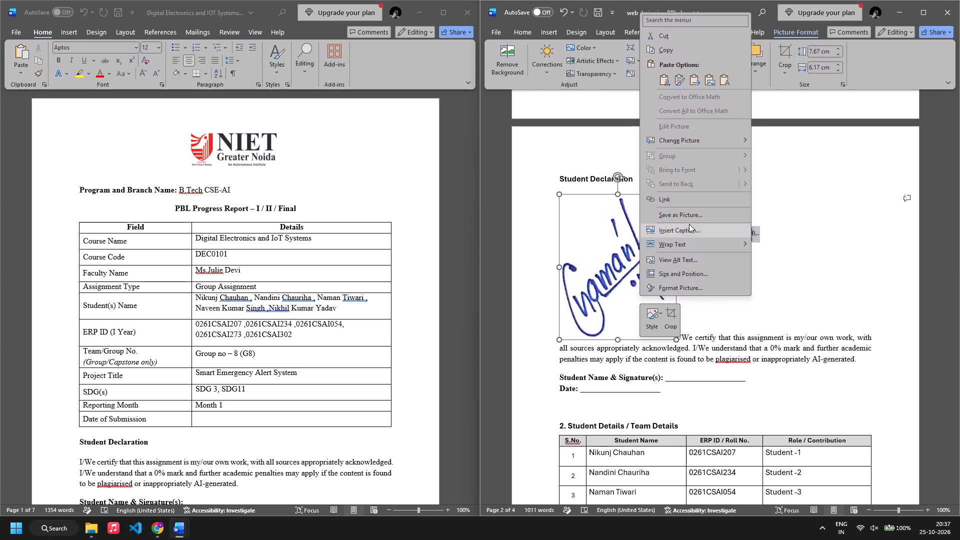
click(690, 248)
click(774, 330)
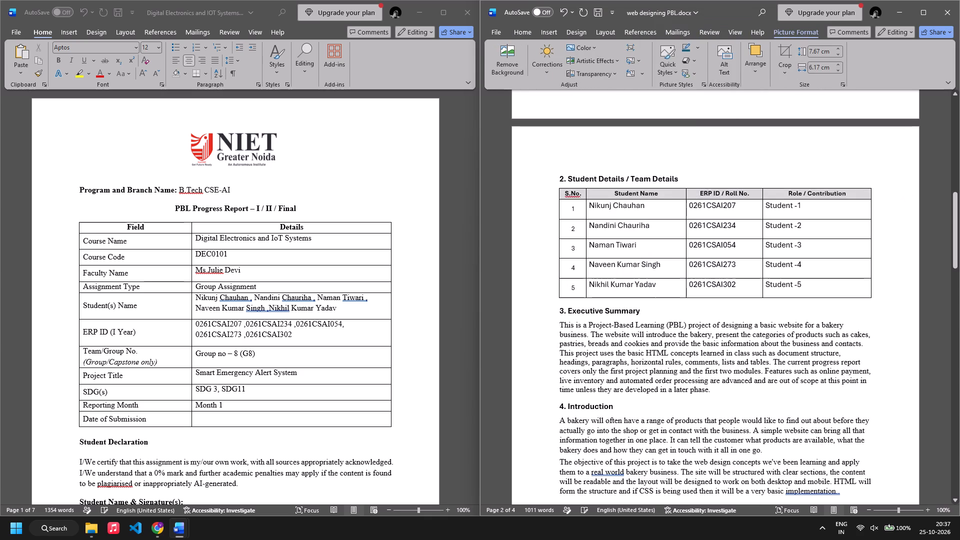
Shrink the blue signature picture to about 1.8 × 1.45 cm and place it just after the grey signature.
scroll(733, 319, up, 13)
scroll(677, 252, up, 5)
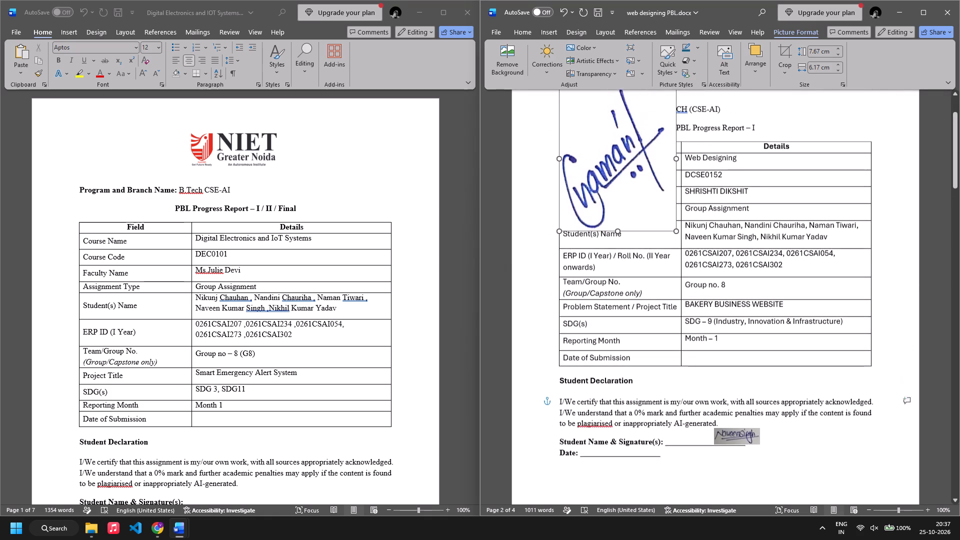
drag(627, 191, 657, 362)
scroll(660, 361, down, 4)
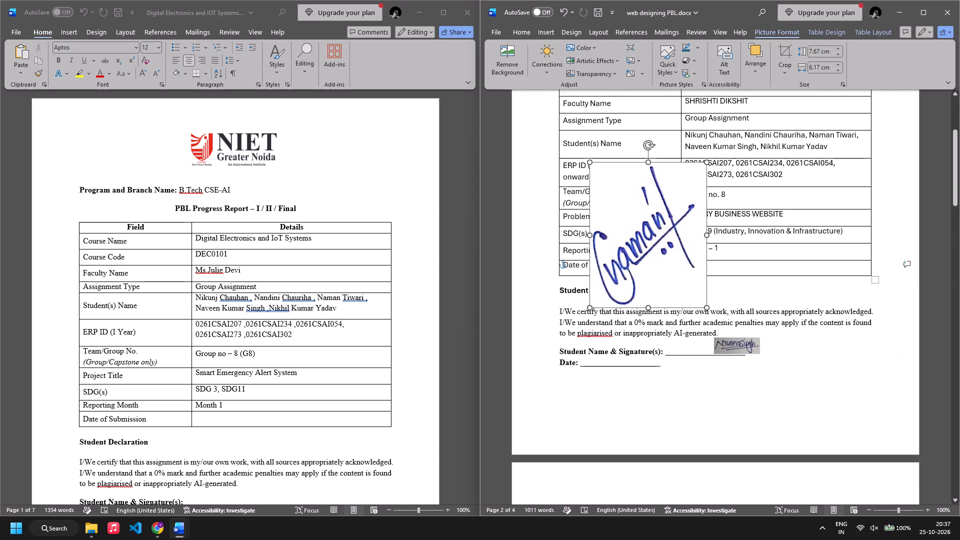
drag(704, 164, 611, 273)
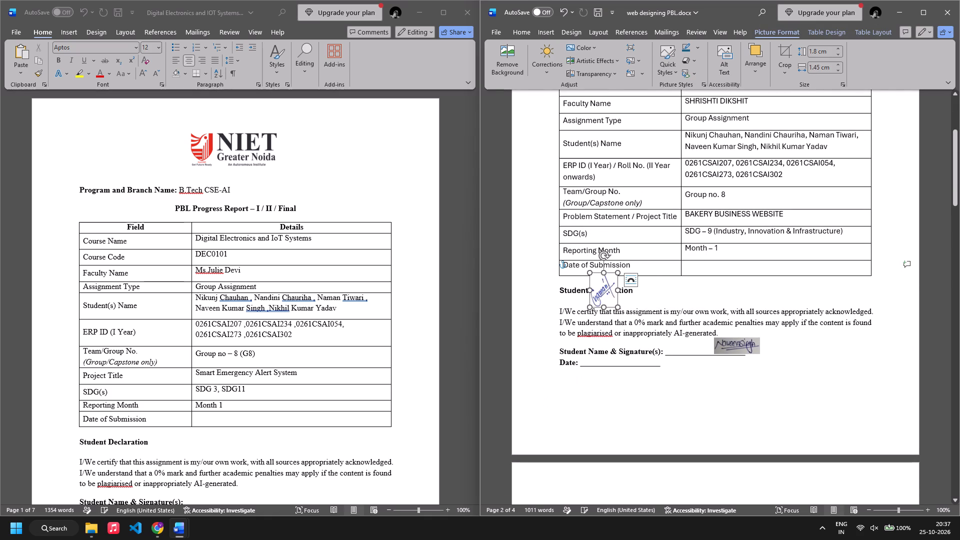
drag(605, 289, 780, 352)
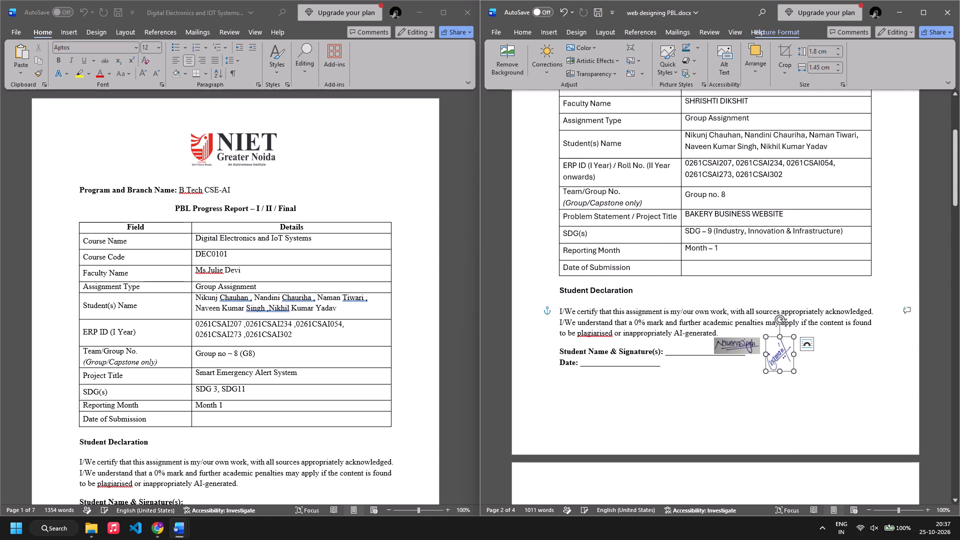
Insert the third signature picture, the WhatsApp Image 2026-10-25 at 11.35.01 file, from the Downloads folder.
click(546, 33)
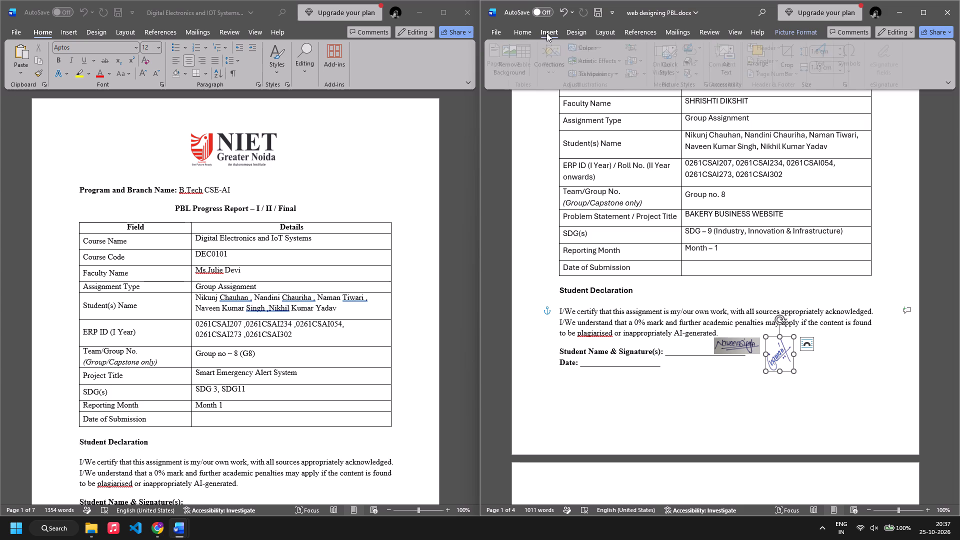
click(556, 67)
click(571, 97)
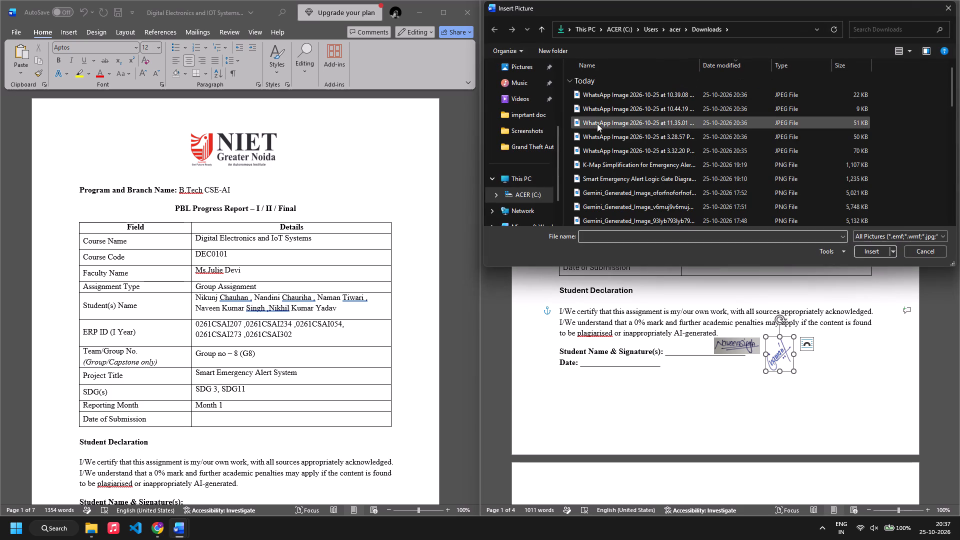
click(597, 123)
click(861, 252)
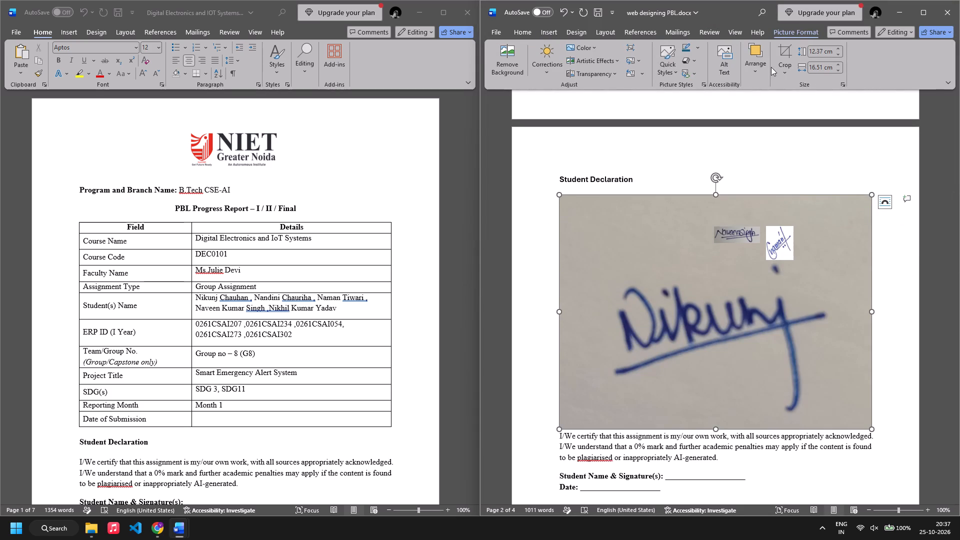
Crop the top and both side margins off the third signature picture, to about 9.09 × 11.62 cm.
click(783, 55)
drag(715, 195, 714, 224)
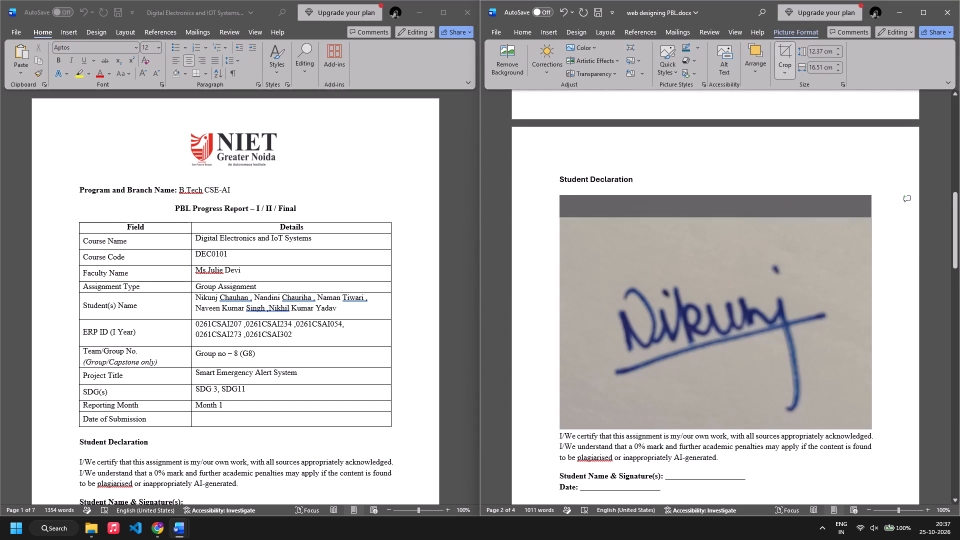
drag(714, 224, 717, 257)
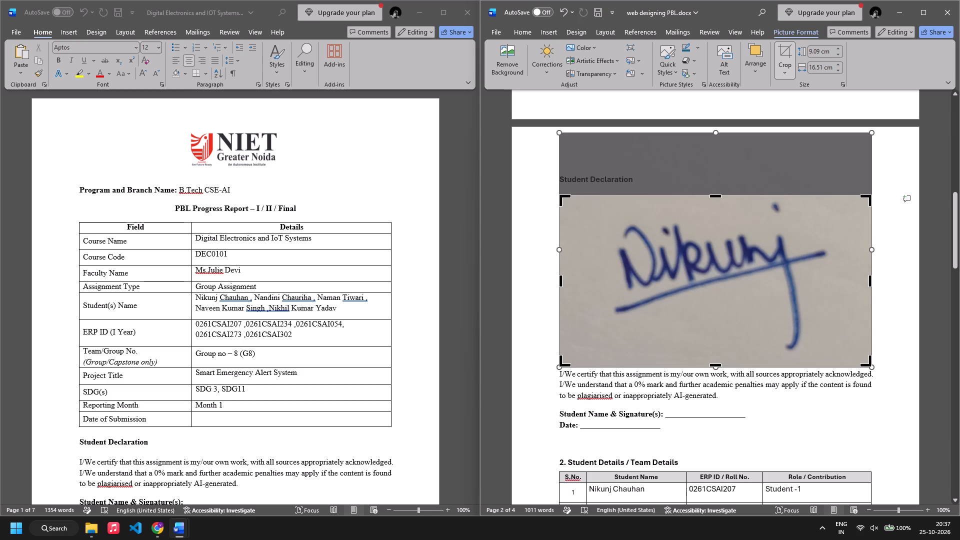
drag(562, 279, 610, 284)
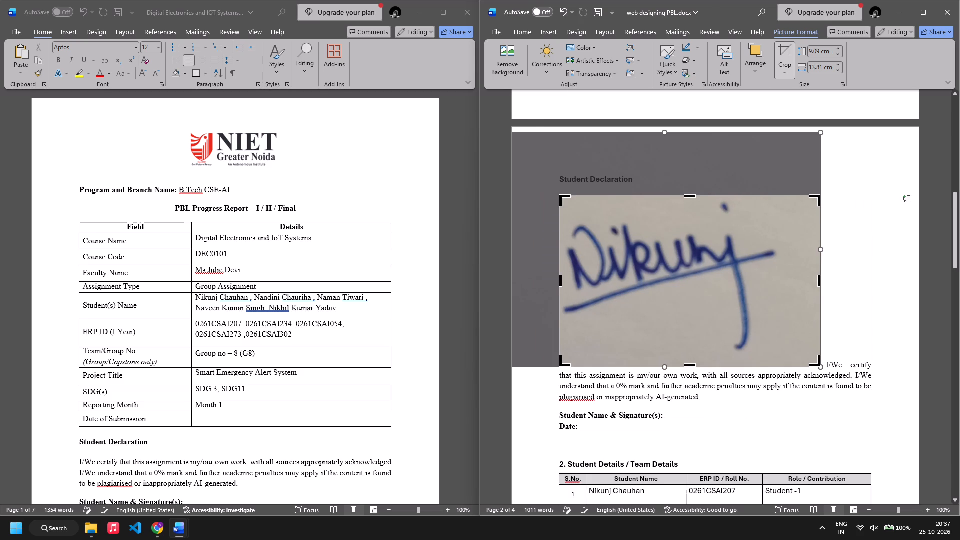
drag(823, 282, 807, 281)
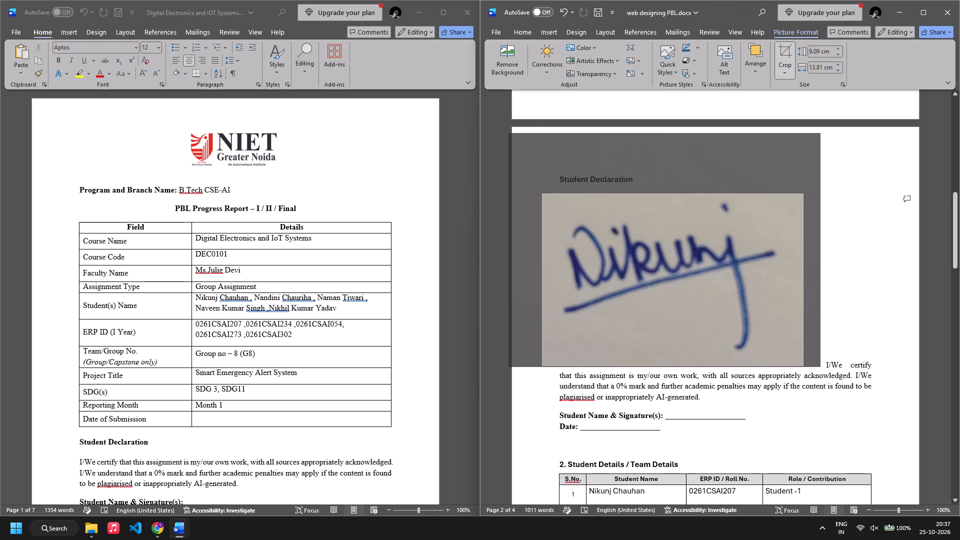
drag(807, 281, 815, 282)
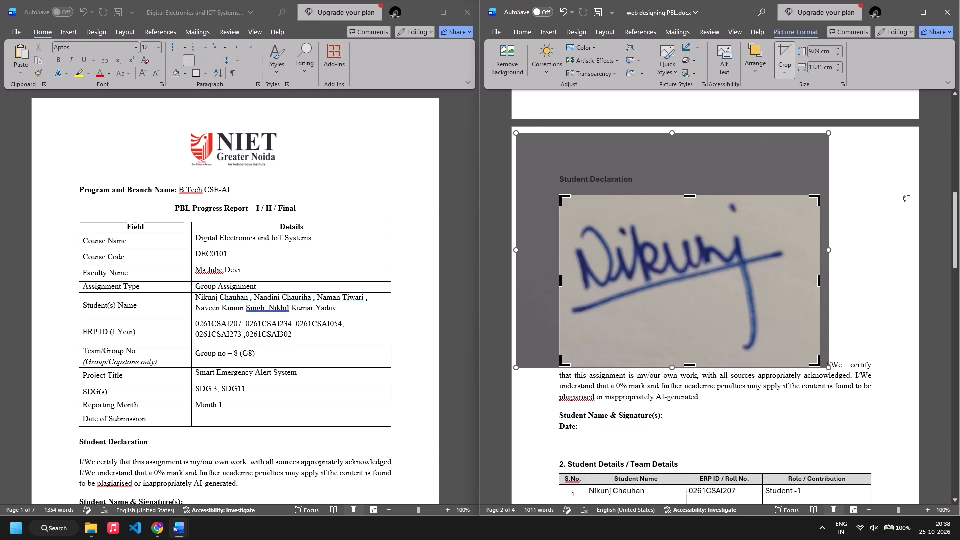
drag(818, 281, 812, 284)
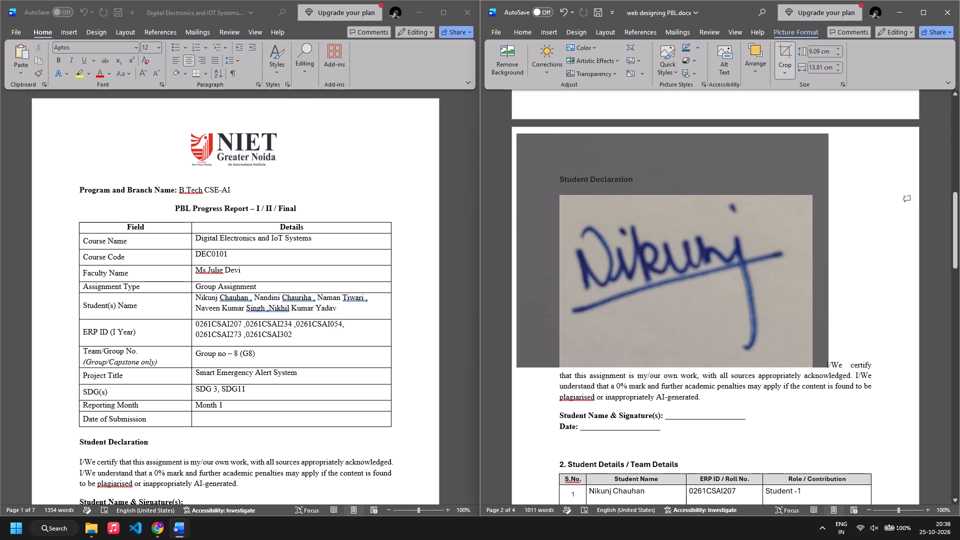
drag(812, 284, 786, 287)
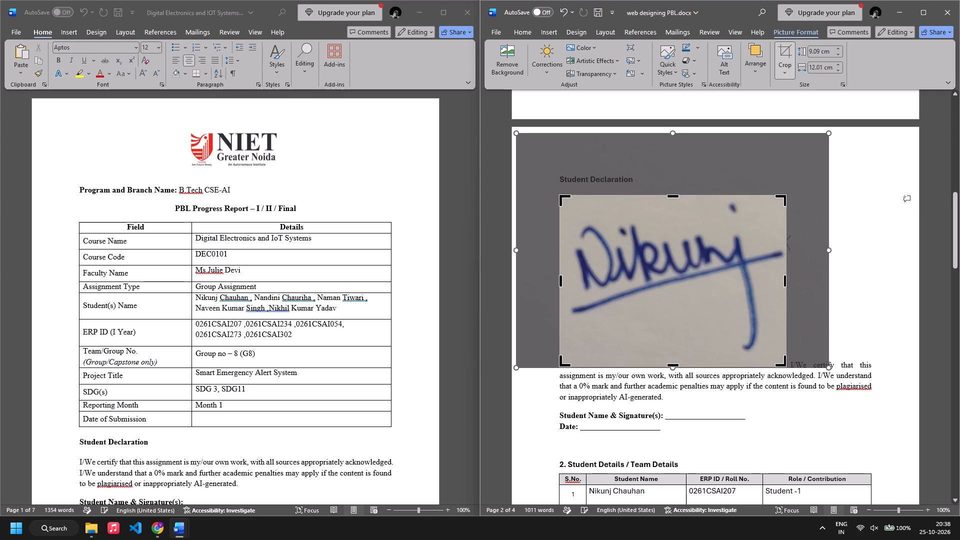
drag(560, 282, 567, 283)
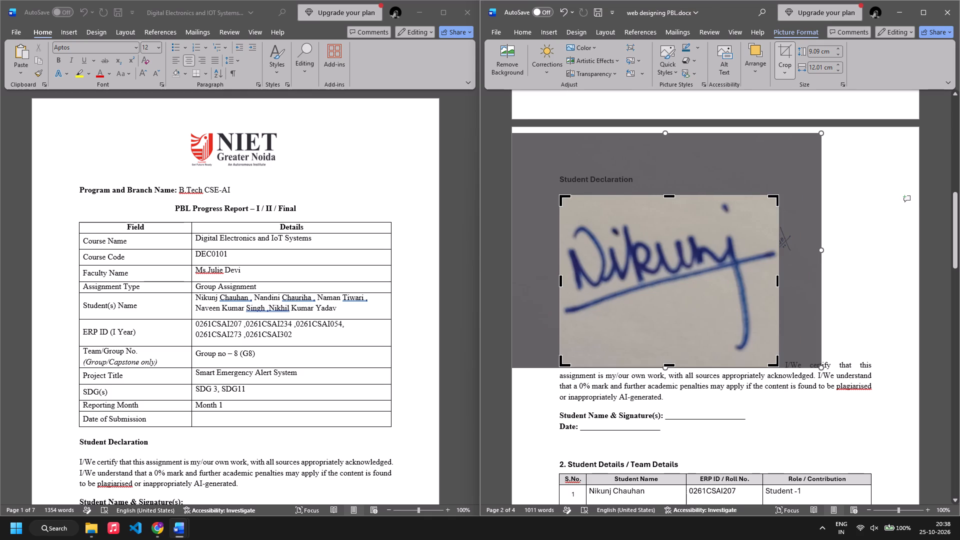
click(869, 258)
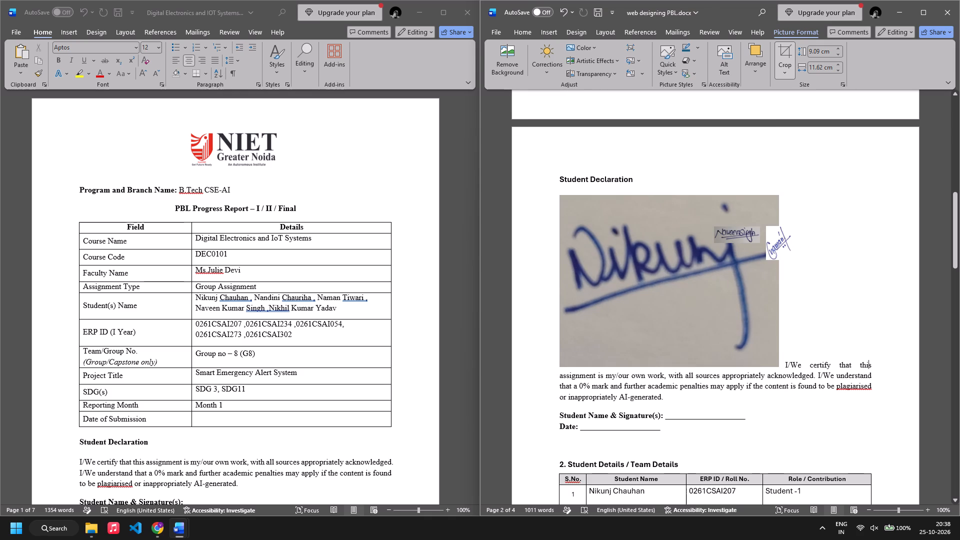
Set the third signature picture's text wrapping to In Front of Text.
click(754, 298)
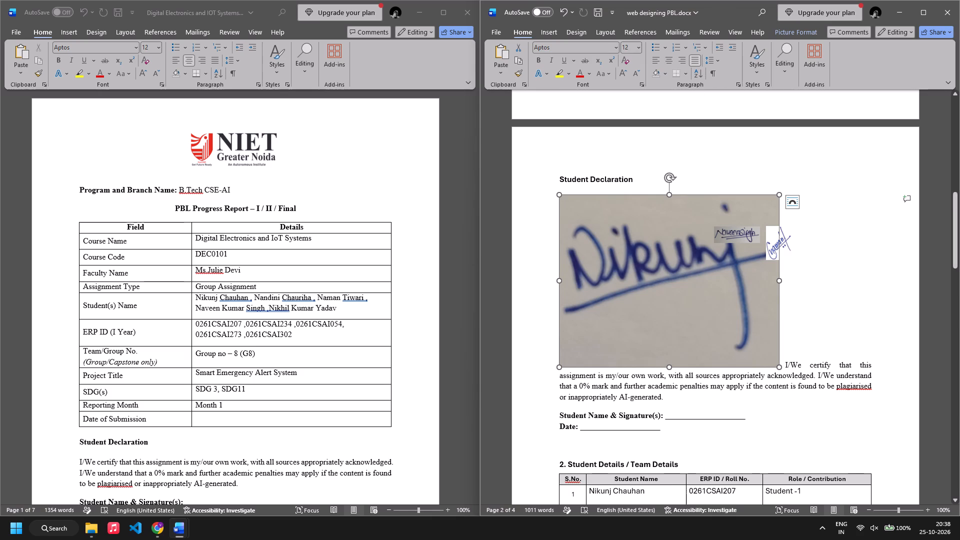
right_click(688, 295)
click(740, 238)
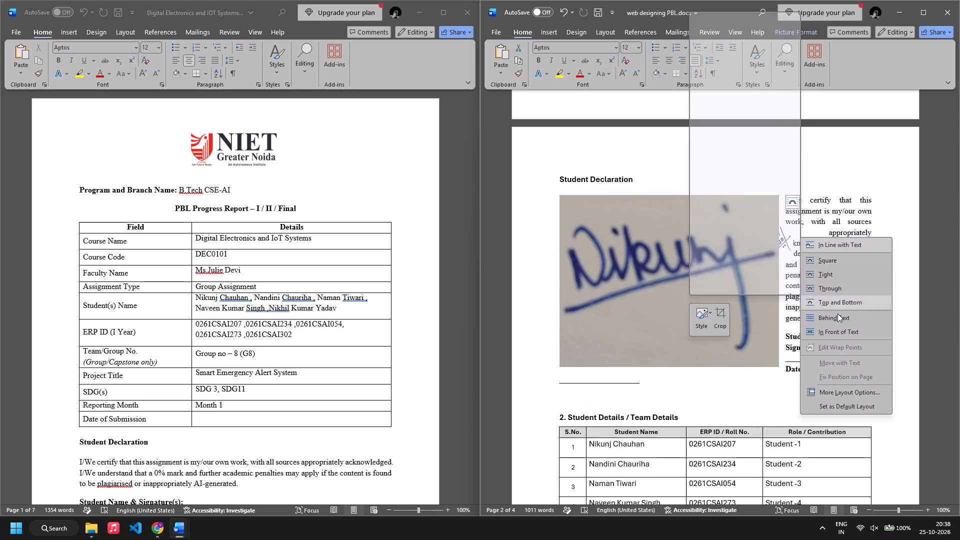
Set the third signature picture's text wrapping to In Front of Text.
click(832, 333)
Shrink the third signature picture to slightly wider than the grey signature and place it just after the blue signature near the signature line.
scroll(727, 277, up, 11)
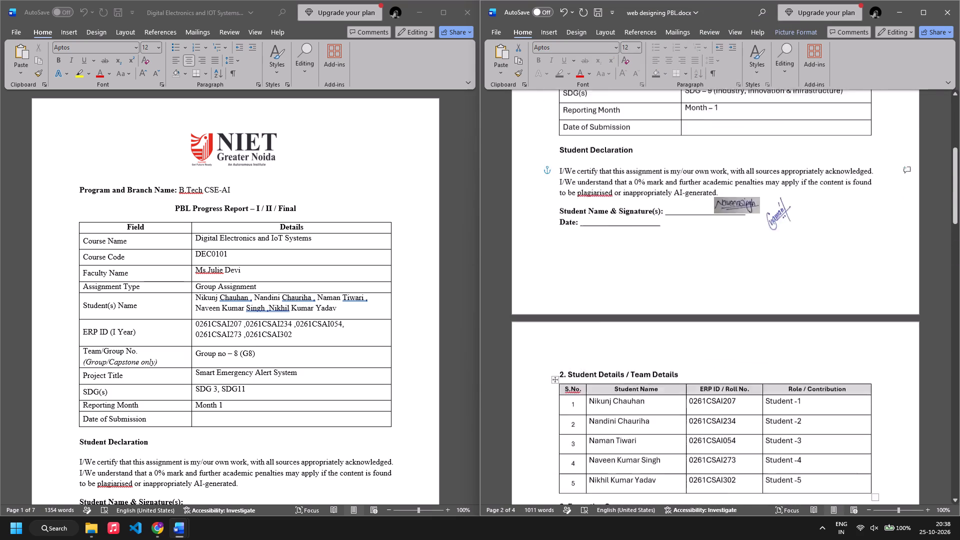
scroll(729, 269, up, 7)
drag(719, 196, 724, 275)
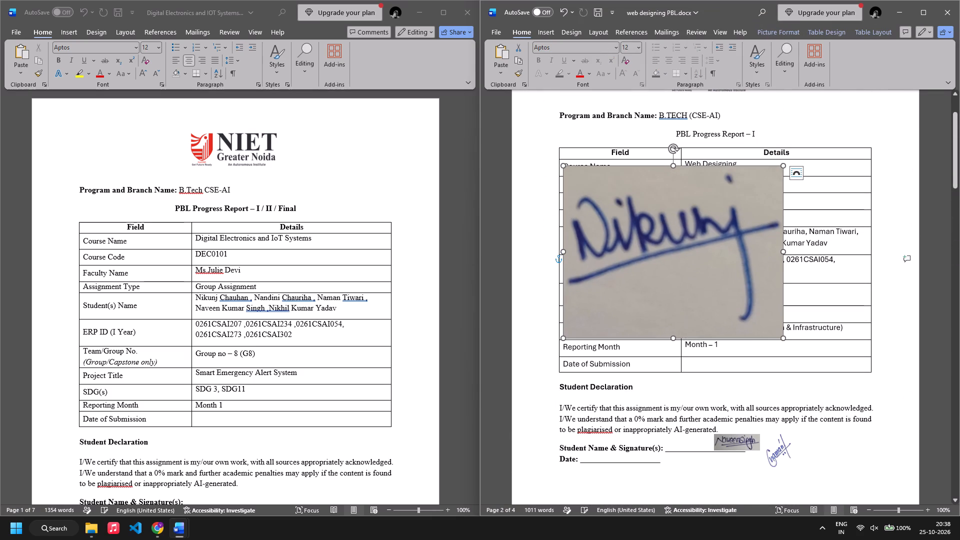
drag(783, 338, 593, 235)
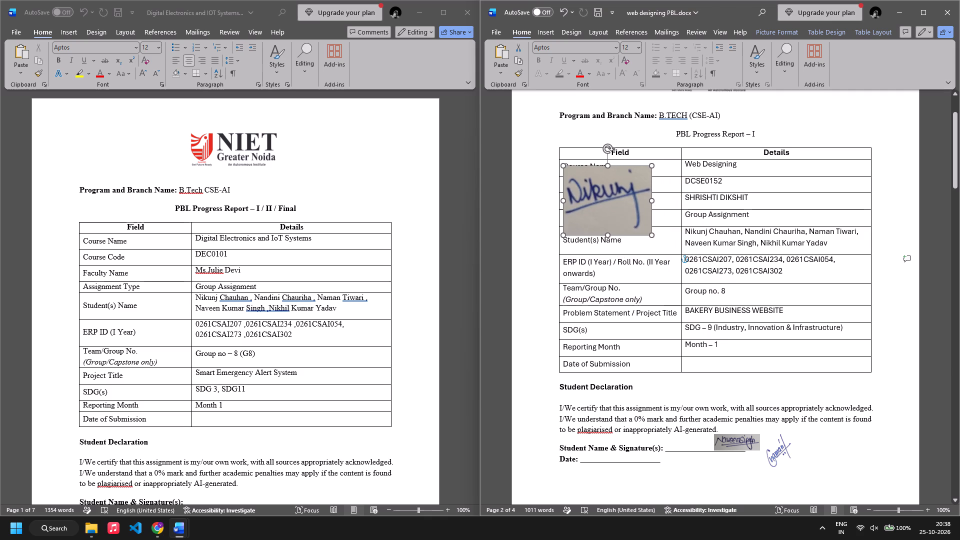
drag(593, 235, 613, 204)
drag(590, 184, 832, 439)
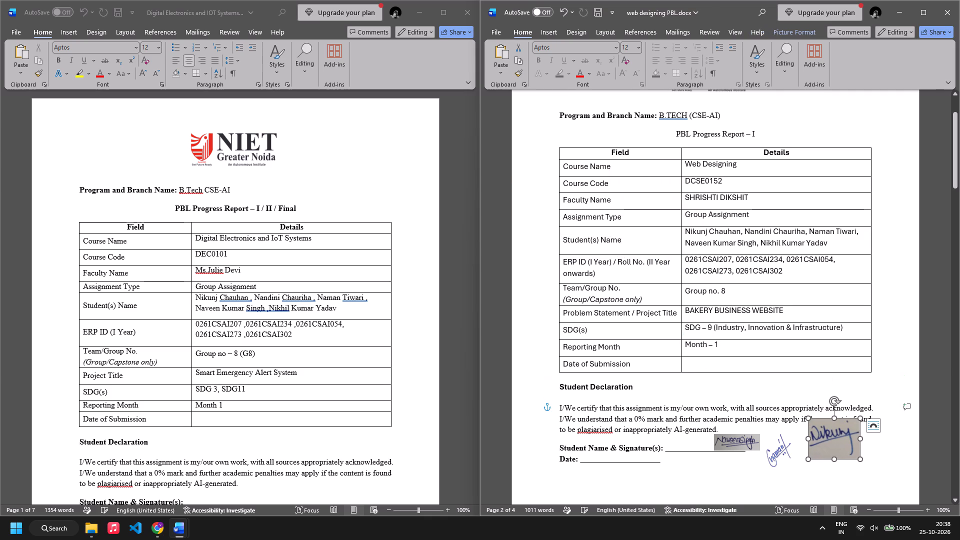
Insert the fourth signature picture, the WhatsApp Image 2026-10-25 at 3.28.57 PM file, from the Downloads folder.
click(549, 30)
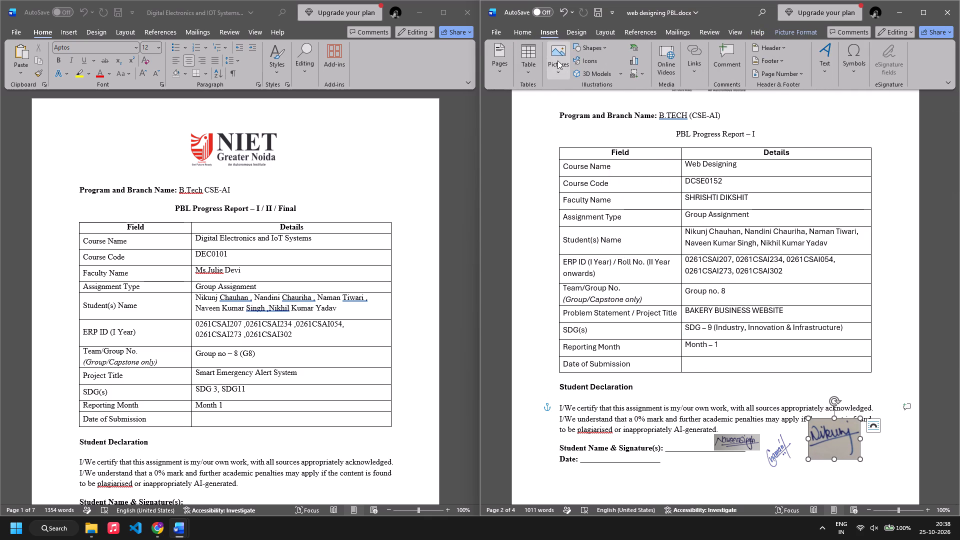
click(556, 63)
click(567, 102)
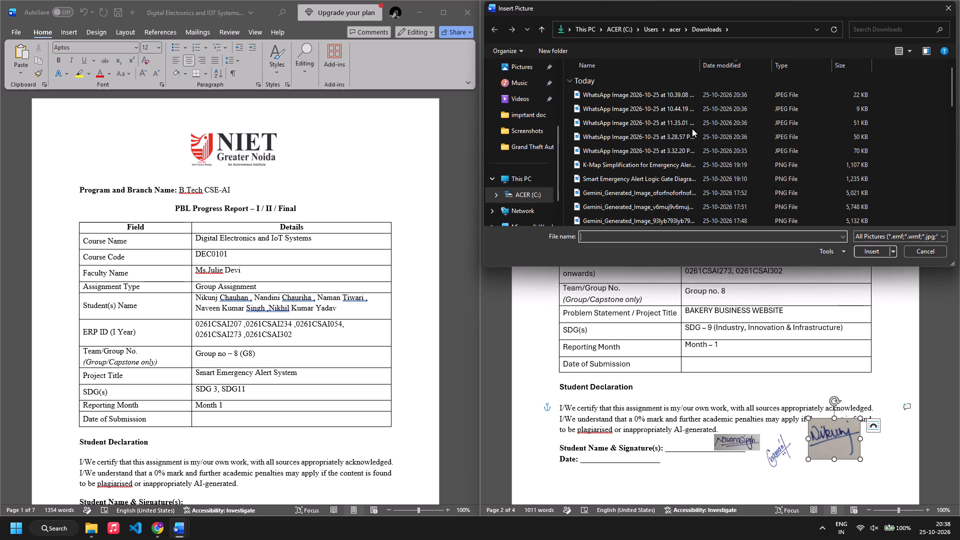
click(679, 140)
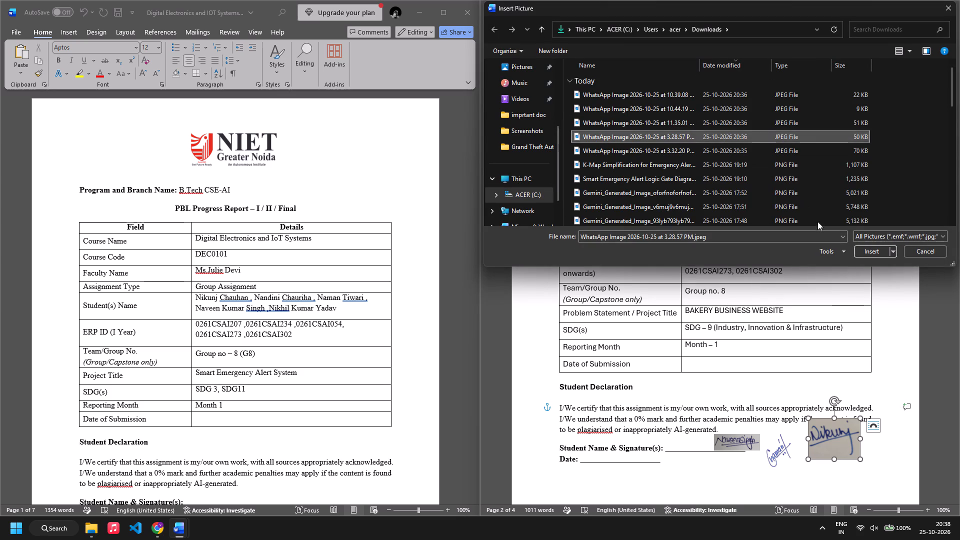
click(871, 251)
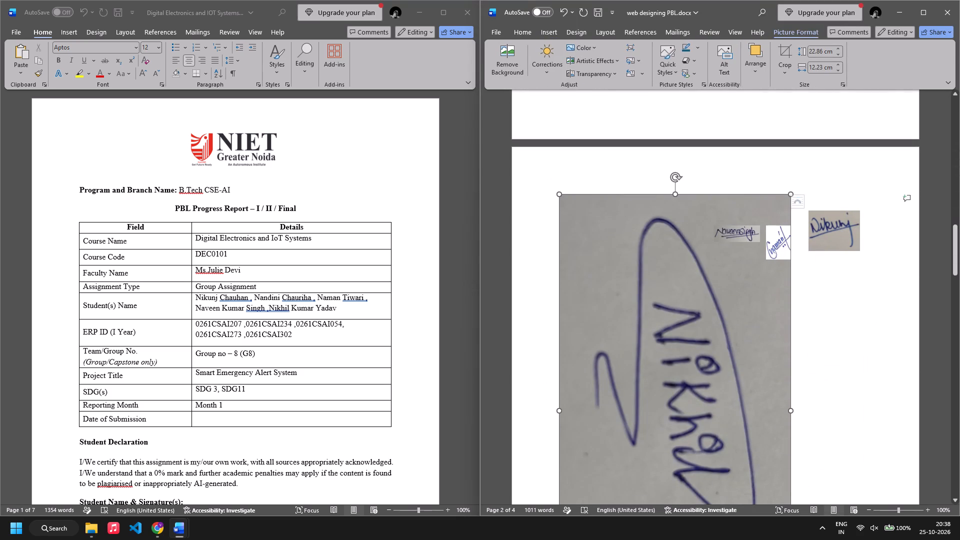
Rotate the fourth signature picture counterclockwise to bring its sideways signature towards horizontal.
click(744, 314)
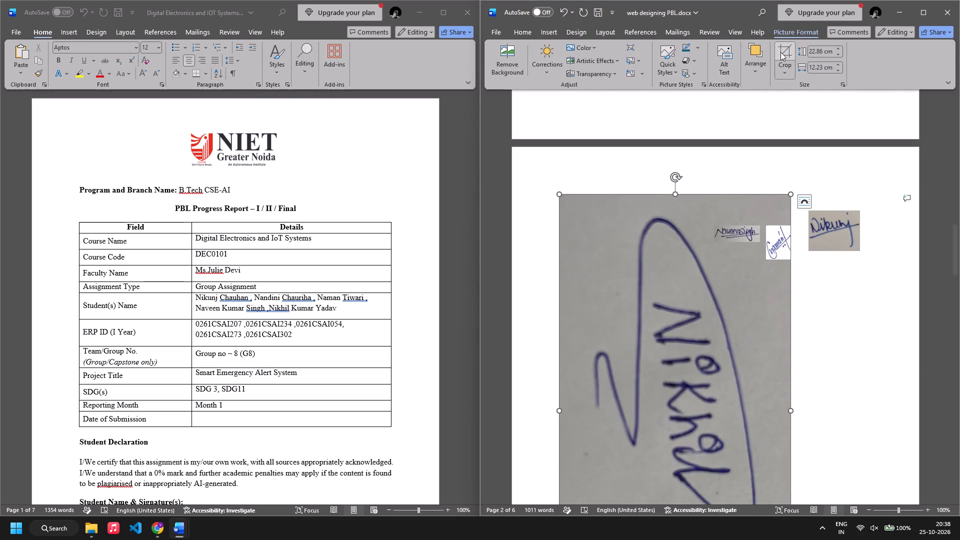
click(655, 265)
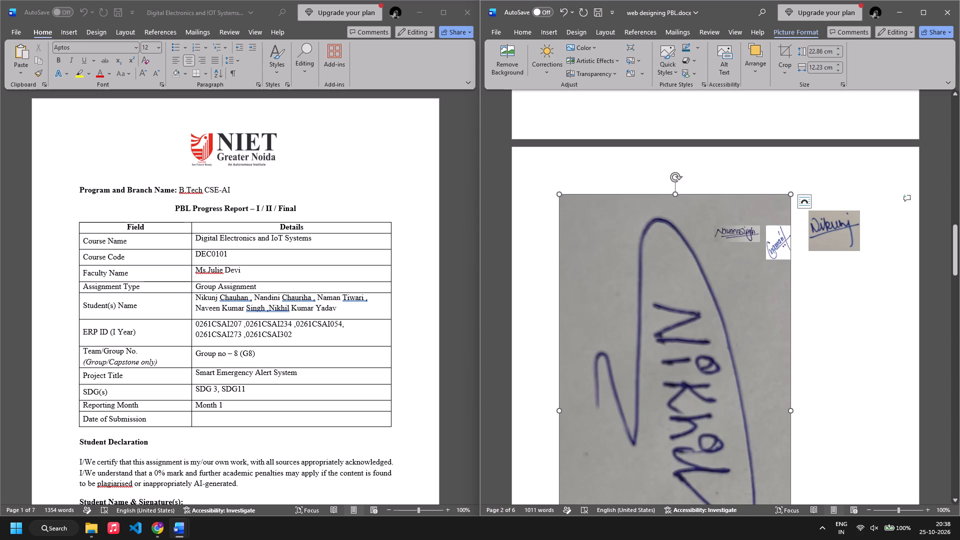
click(674, 173)
drag(677, 178, 655, 187)
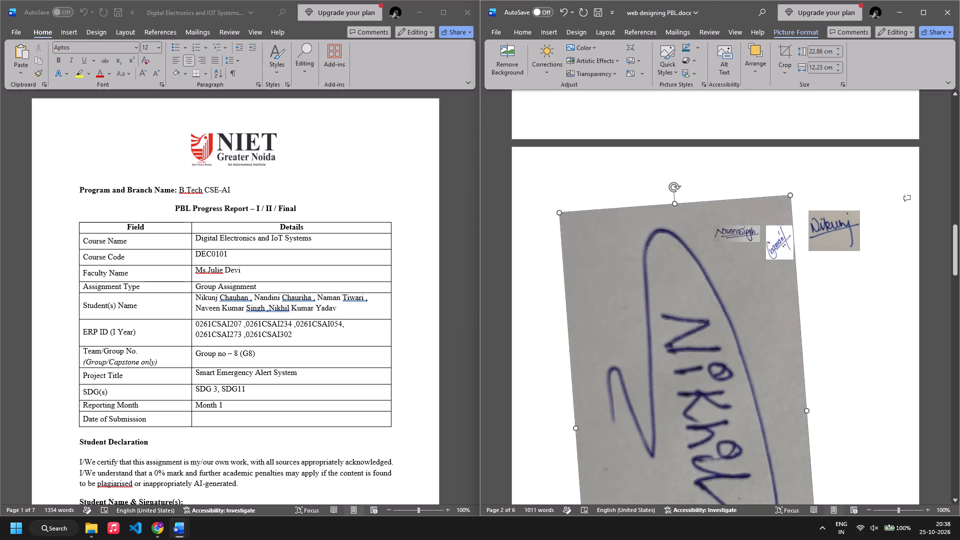
drag(655, 187, 640, 353)
drag(751, 299, 719, 288)
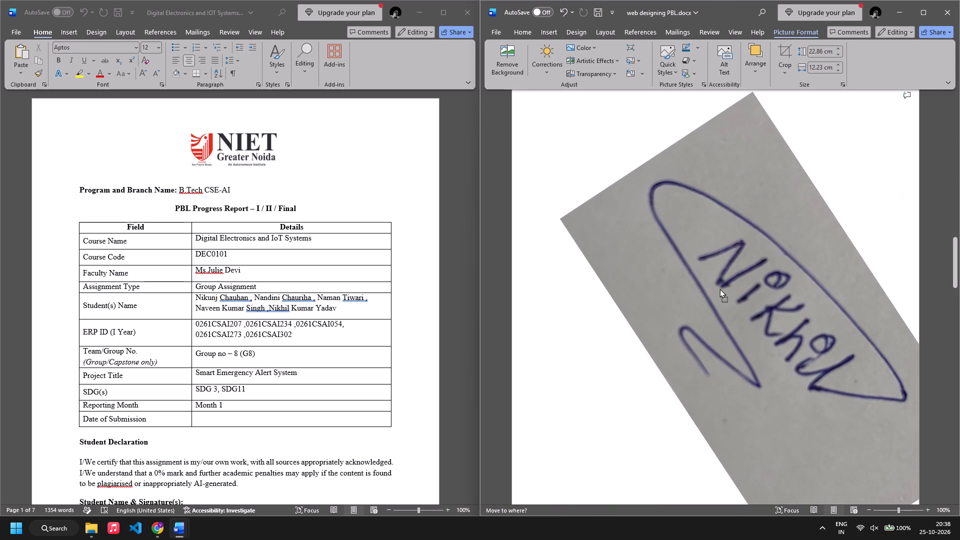
drag(719, 288, 662, 264)
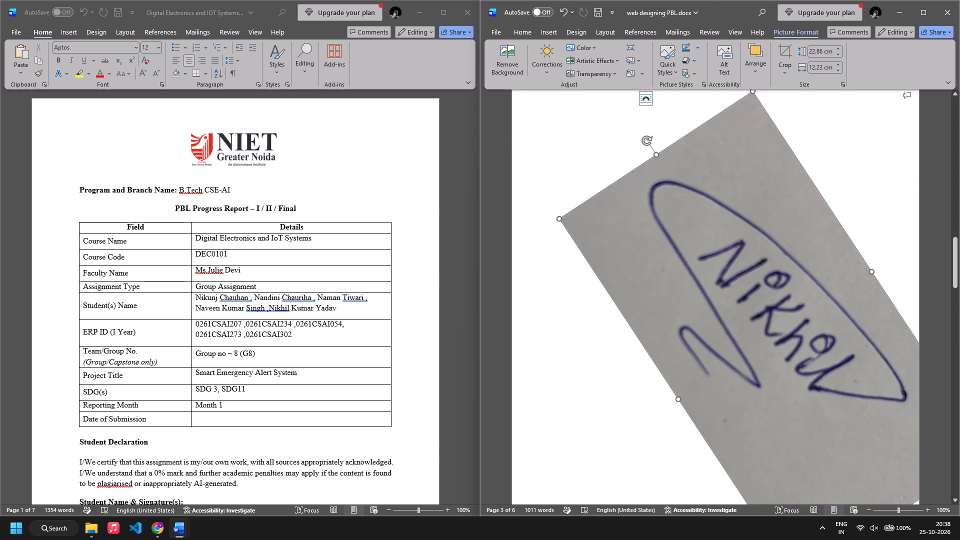
Rotate the fourth signature picture, the one with the oval flourish, until its writing reads horizontally.
drag(648, 140, 548, 324)
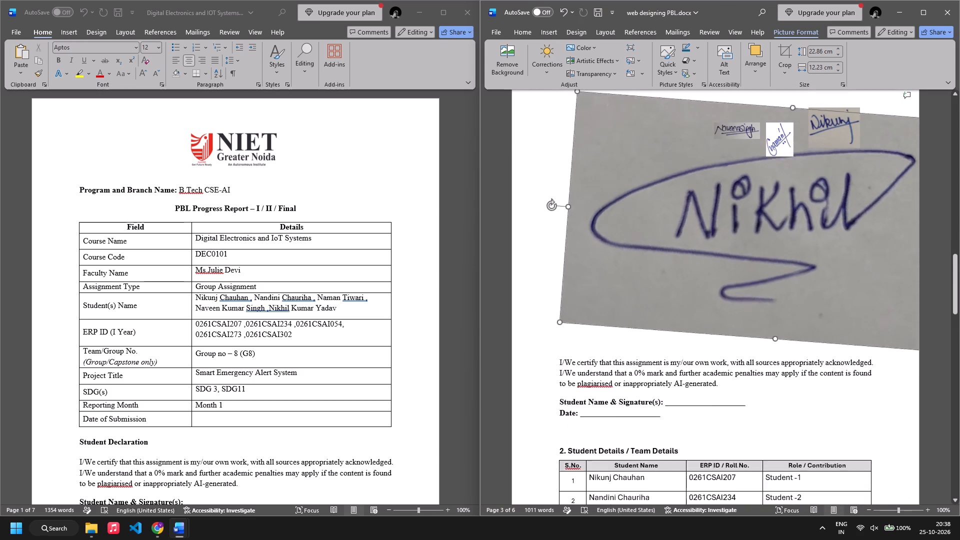
drag(548, 324, 564, 338)
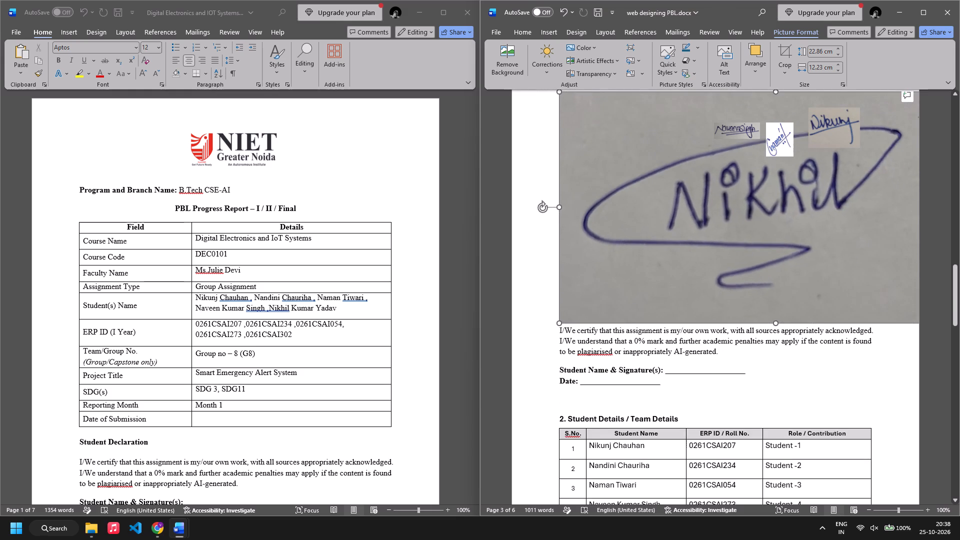
drag(564, 338, 564, 337)
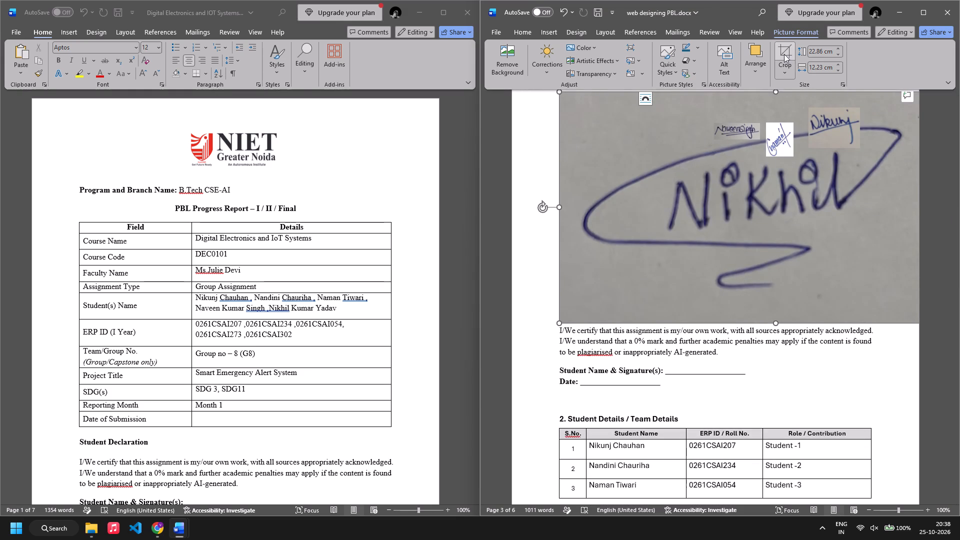
Shift the oval signature picture inside its crop frame to cut the blank margin before the signature.
click(781, 52)
drag(839, 195, 795, 194)
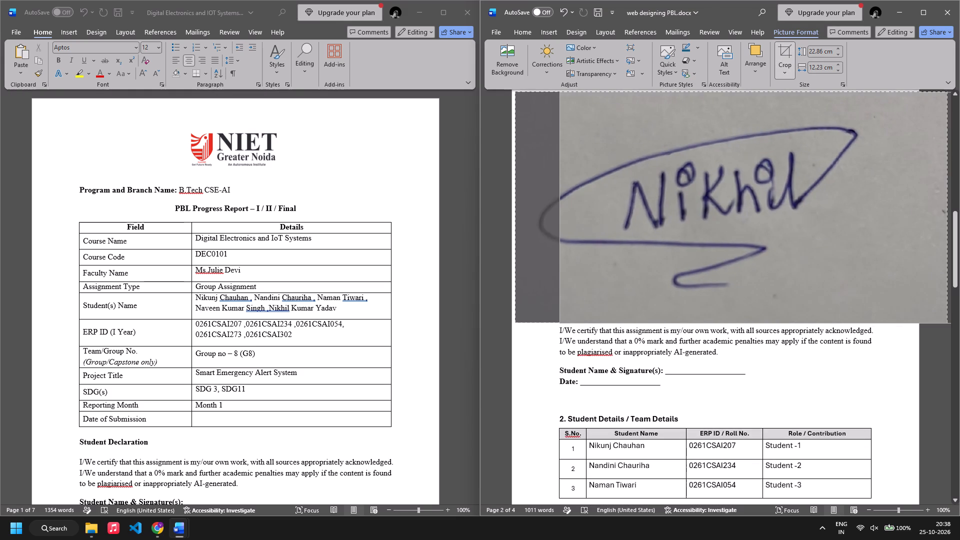
drag(795, 194, 822, 188)
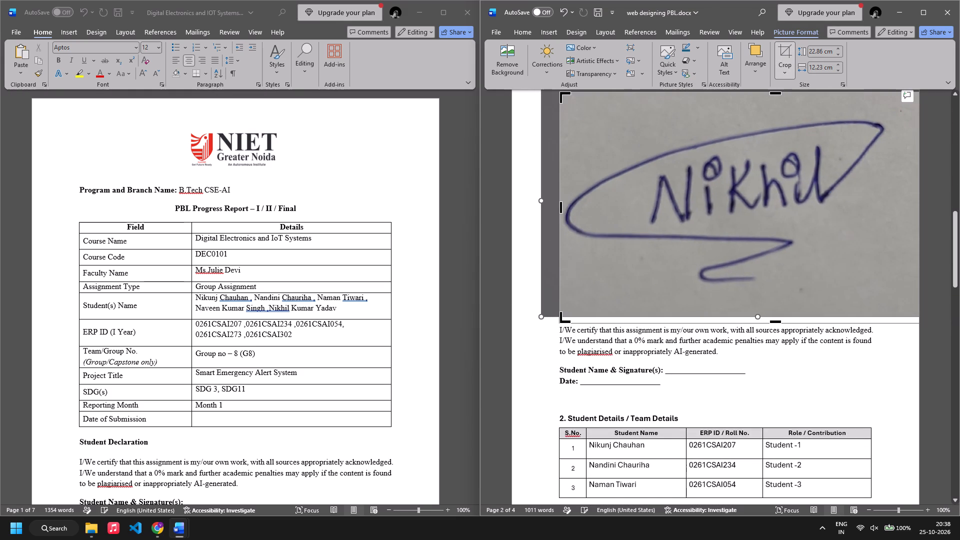
click(866, 361)
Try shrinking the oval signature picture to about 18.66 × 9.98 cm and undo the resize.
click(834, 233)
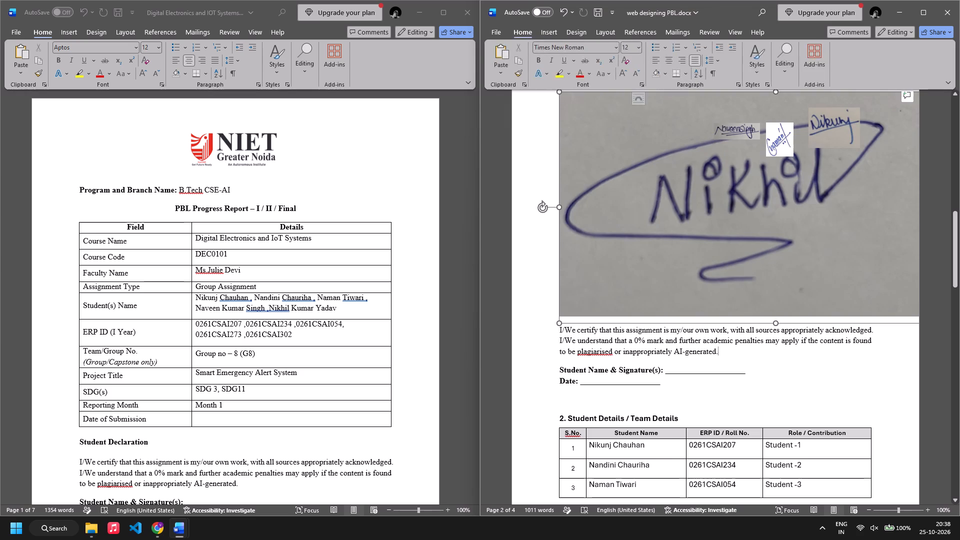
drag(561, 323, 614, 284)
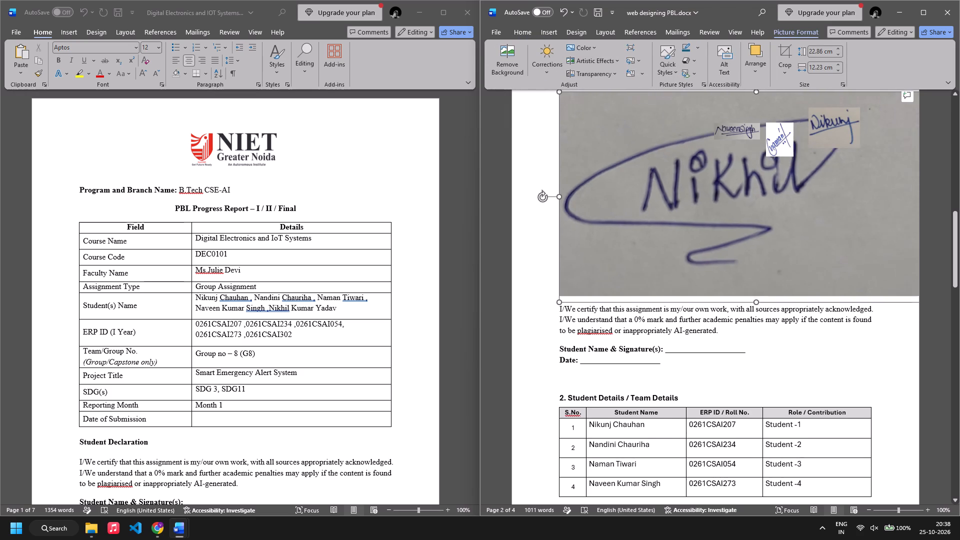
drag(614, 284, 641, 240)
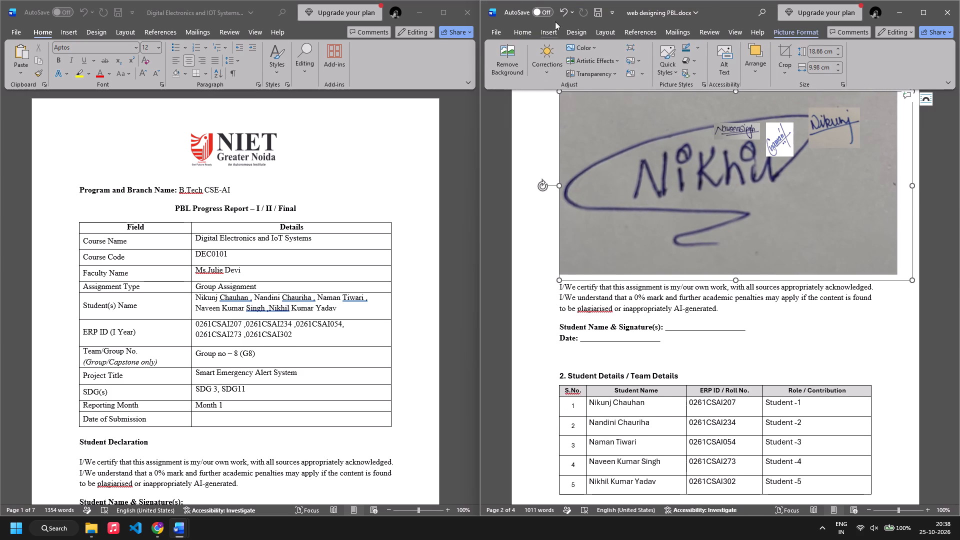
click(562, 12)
Set the oval signature picture's text wrapping to In Front of Text.
right_click(620, 260)
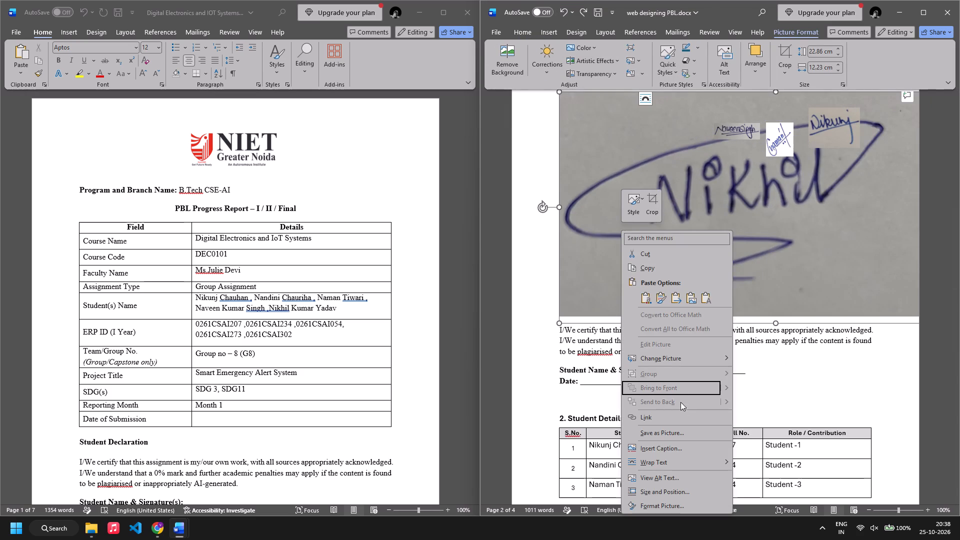
click(676, 462)
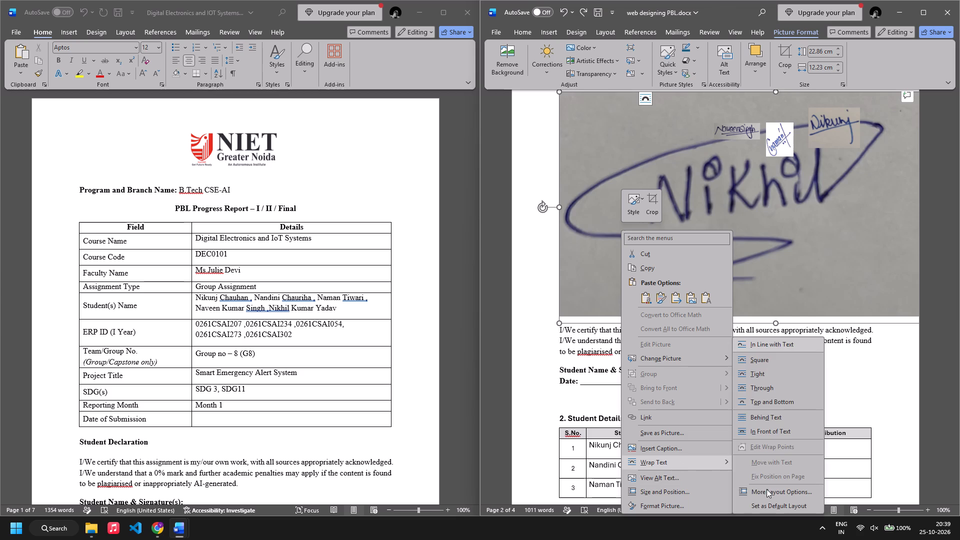
click(779, 434)
Shrink the oval signature picture to about 17.28 × 9.25 cm and position it over the first page's details table.
scroll(668, 295, up, 3)
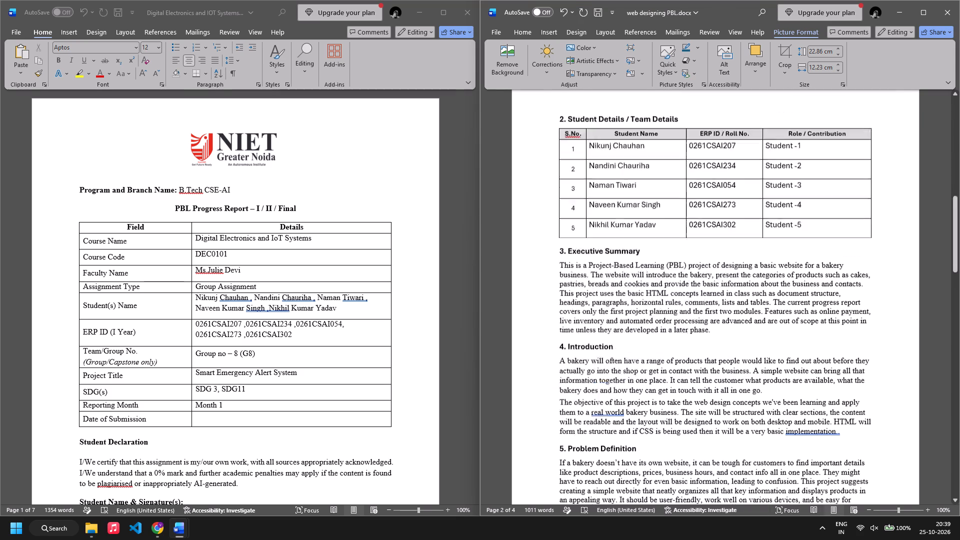
scroll(669, 285, up, 20)
scroll(669, 285, up, 1)
click(693, 266)
drag(731, 254, 705, 259)
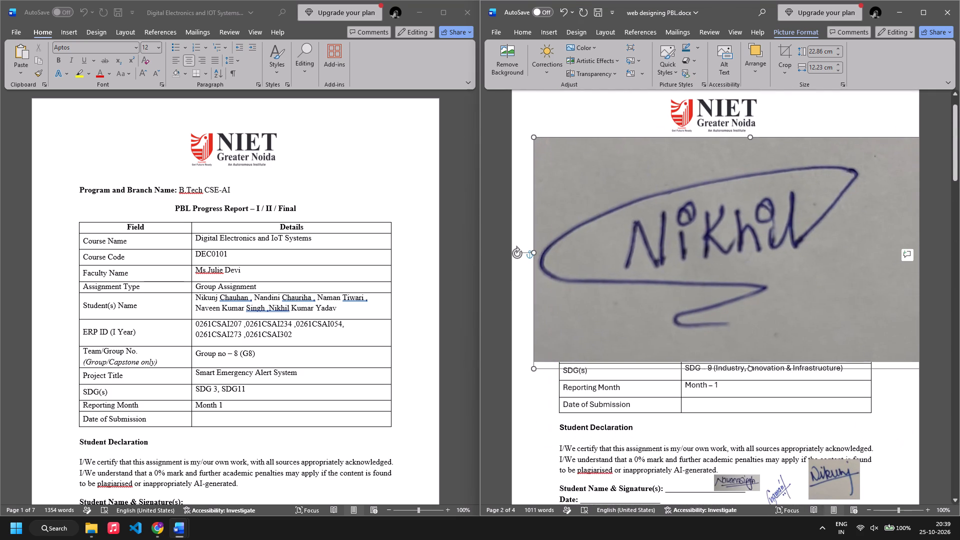
drag(705, 259, 703, 260)
drag(531, 369, 578, 333)
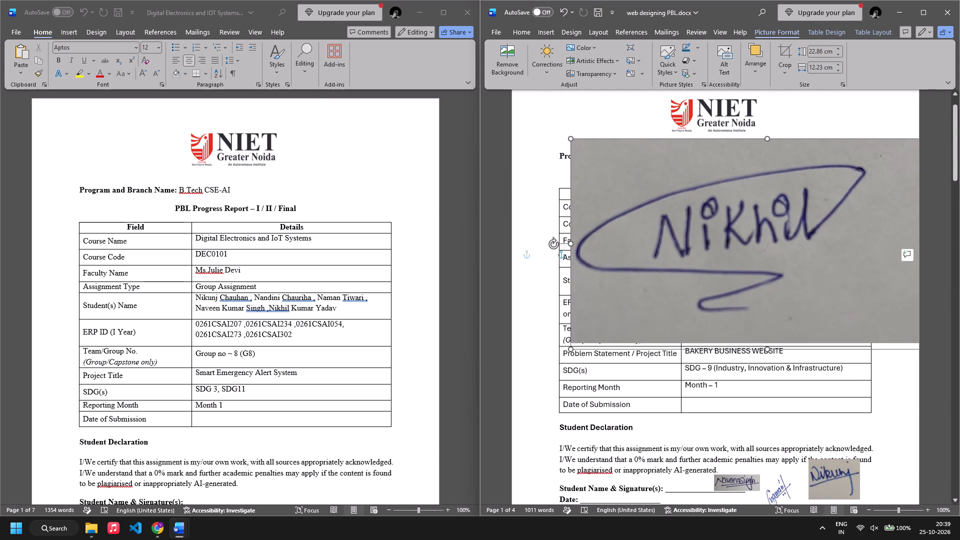
drag(578, 333, 637, 269)
drag(726, 242, 623, 269)
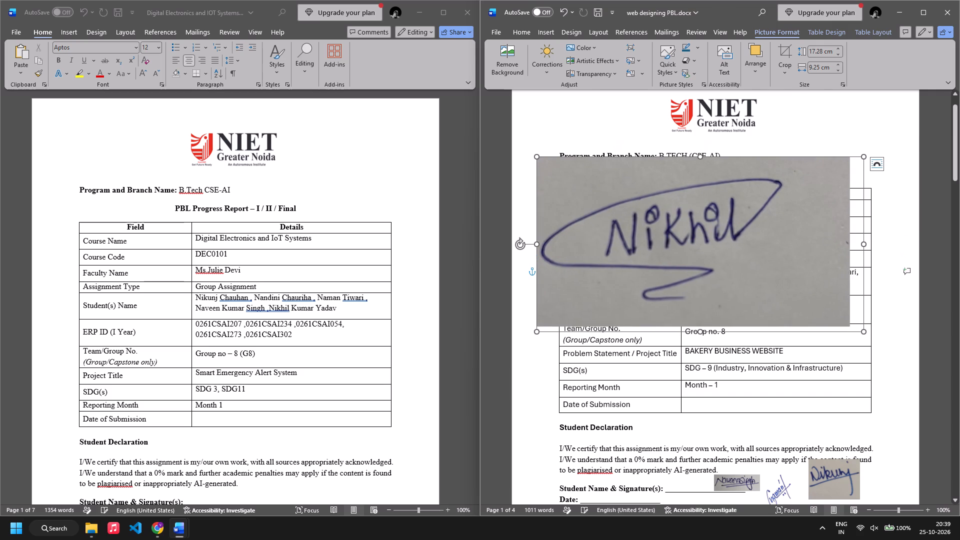
Crop the remaining blank margins off the oval signature picture, to about 13.17 × 6.88 cm.
click(784, 43)
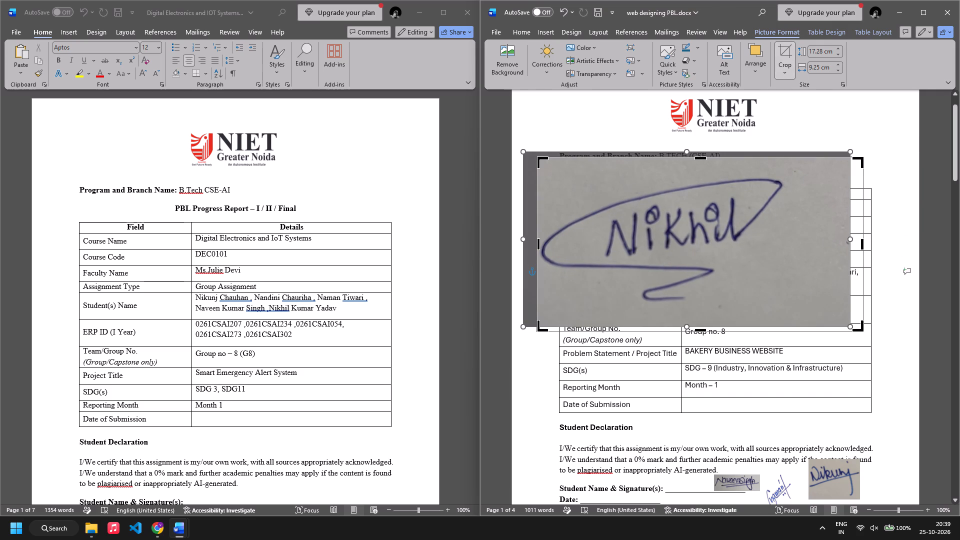
drag(861, 244, 787, 243)
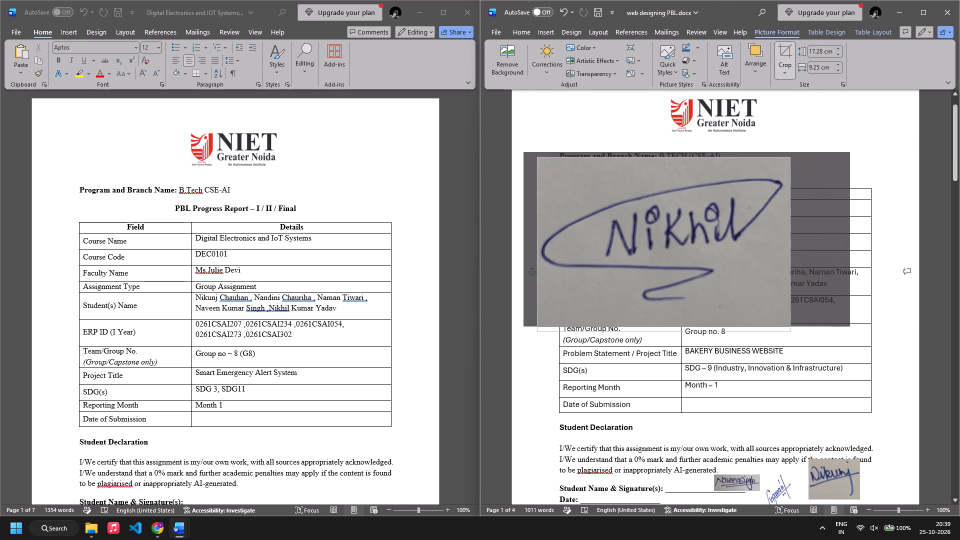
drag(787, 243, 785, 243)
drag(657, 157, 658, 162)
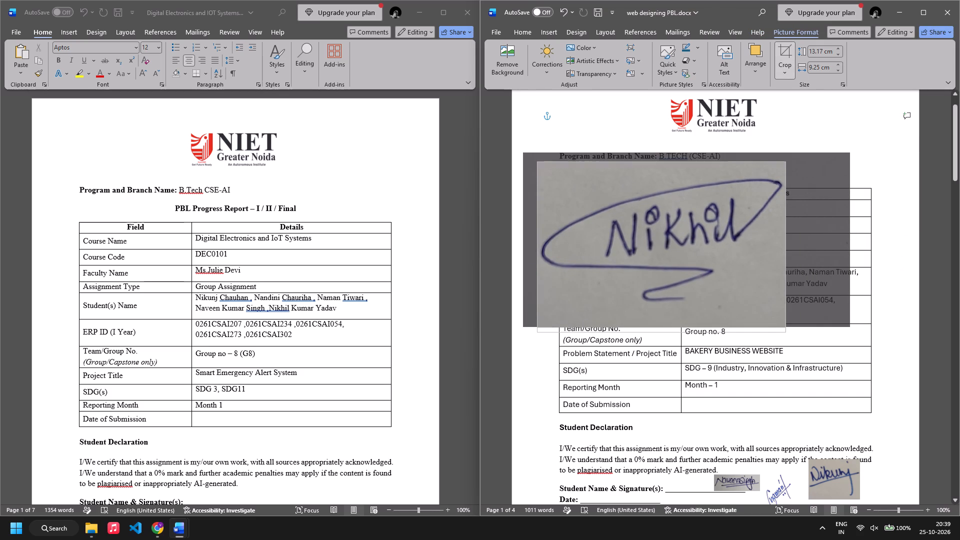
drag(658, 162, 659, 176)
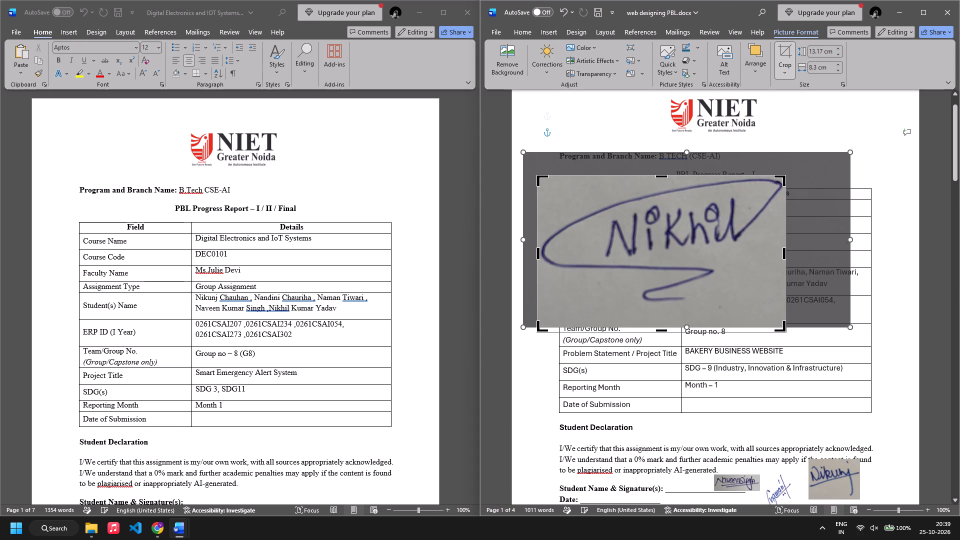
drag(663, 331, 672, 304)
click(879, 214)
Shrink the oval signature picture to about 3.22 × 1.68 cm.
click(760, 256)
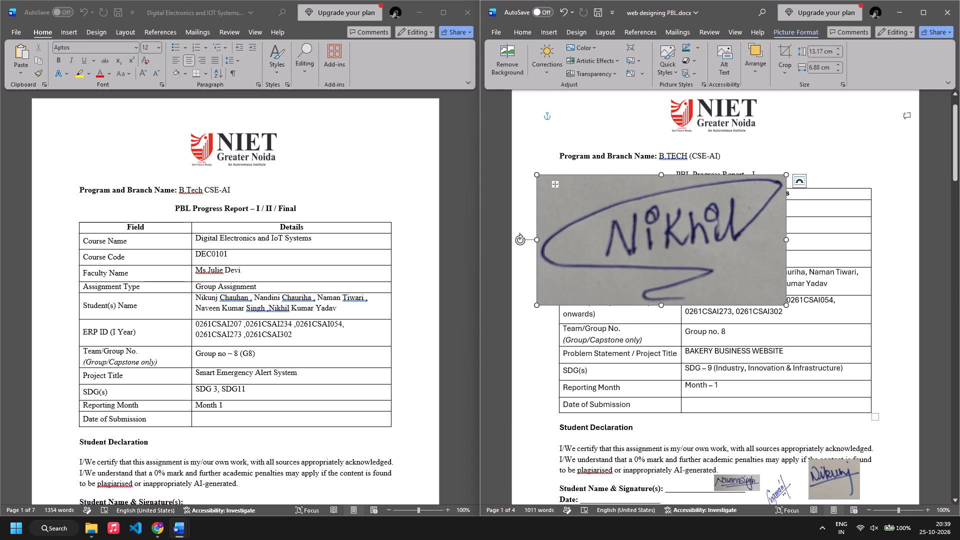
drag(539, 304, 700, 216)
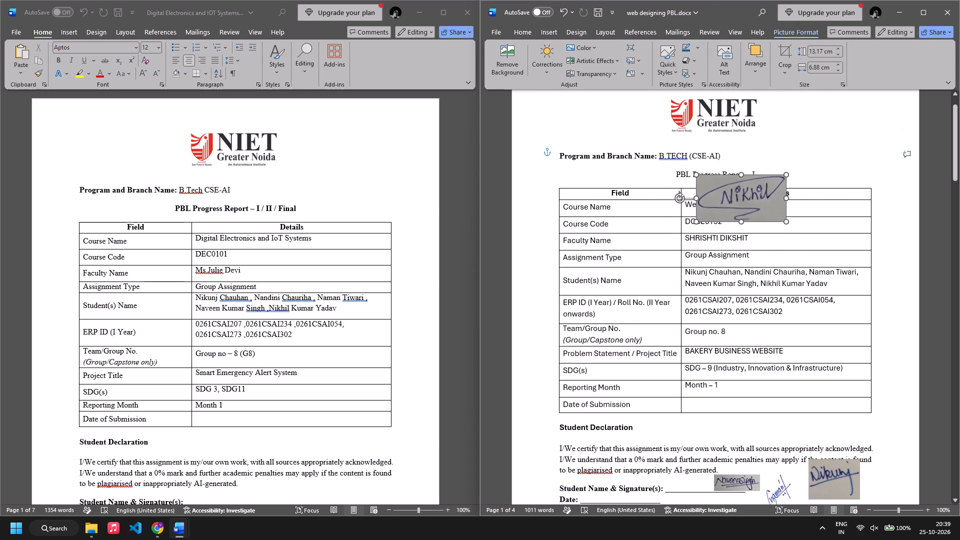
drag(700, 216, 726, 199)
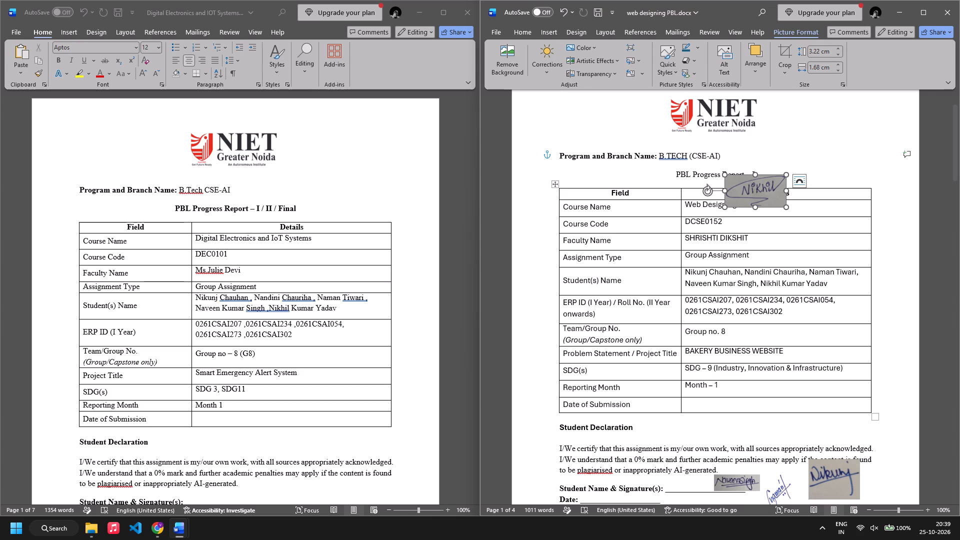
Insert the fifth signature picture, the WhatsApp Image 2026-10-25 at 3.32.20 PM file, from the Downloads folder.
click(545, 32)
click(562, 65)
click(571, 101)
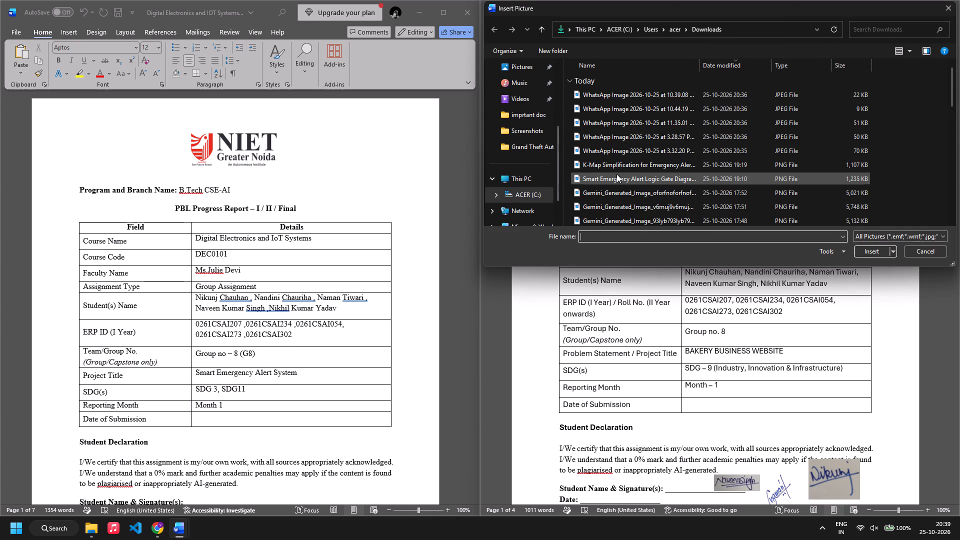
click(617, 150)
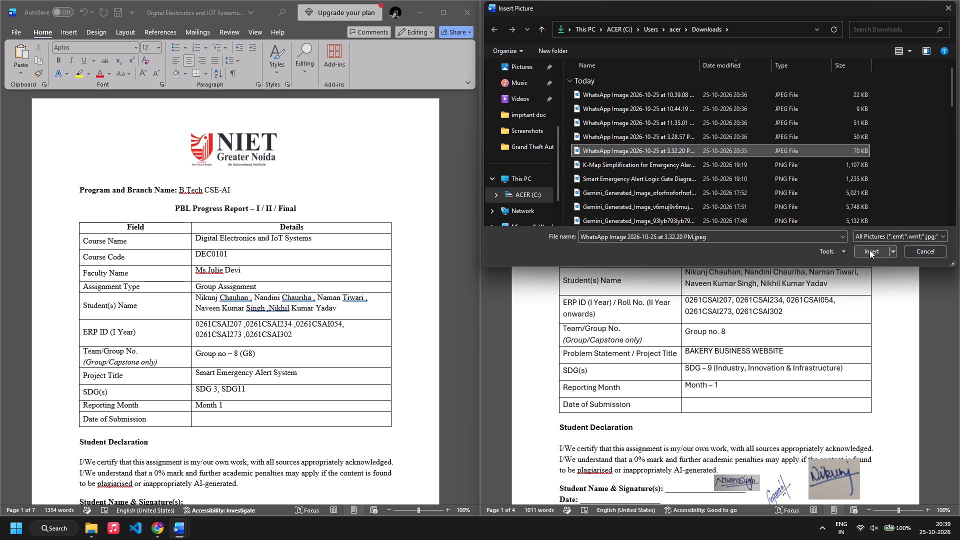
click(869, 250)
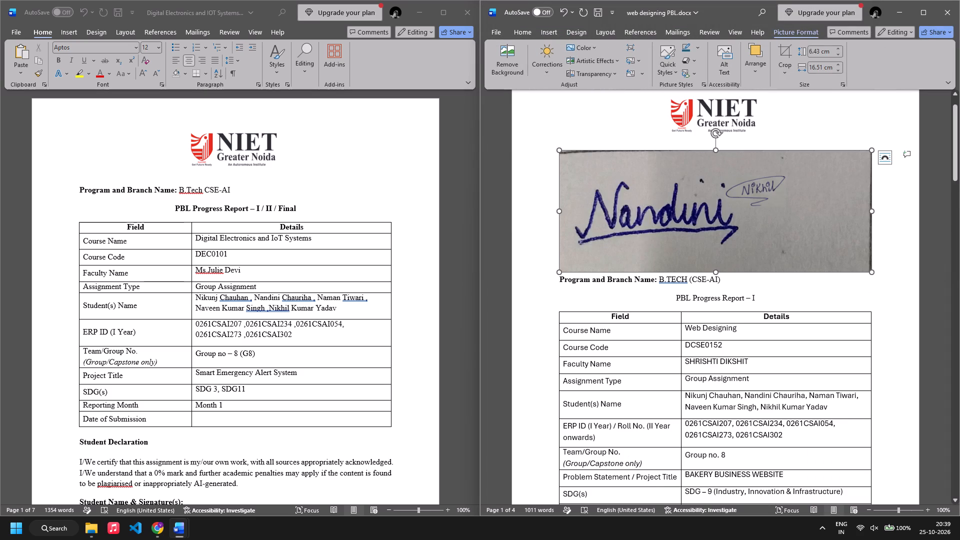
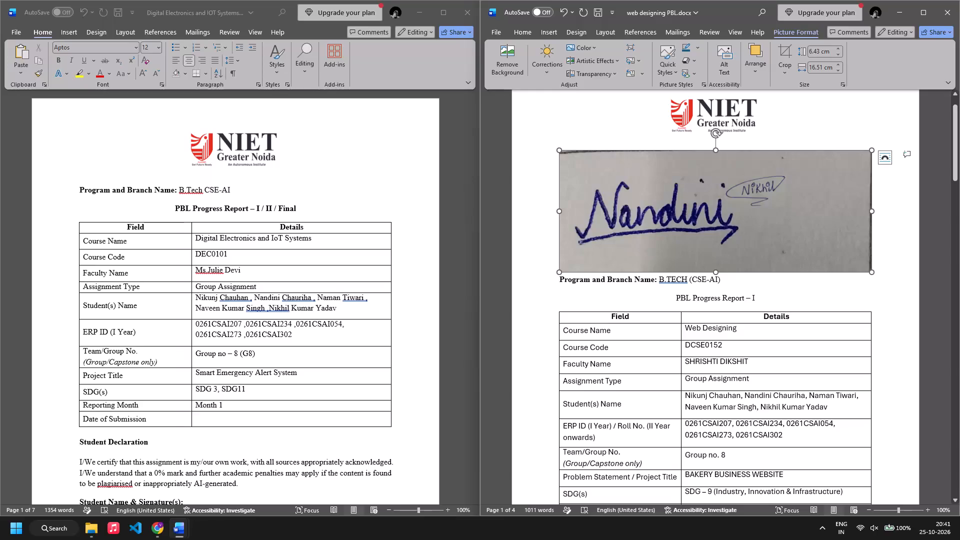
Crop the blank margins and dark edges off the newly inserted Nandini signature picture, to about 9 × 3.92 cm.
click(788, 54)
drag(870, 210, 826, 212)
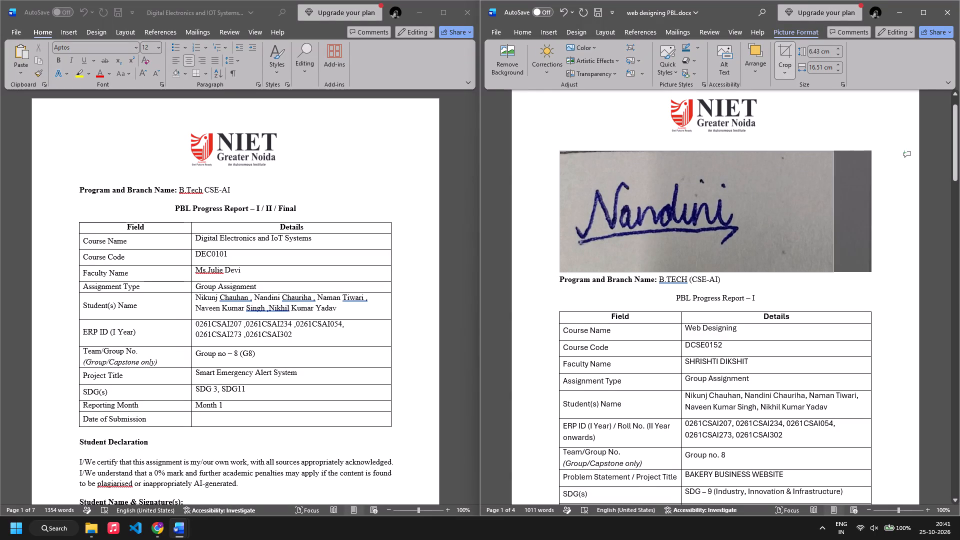
drag(826, 212, 742, 221)
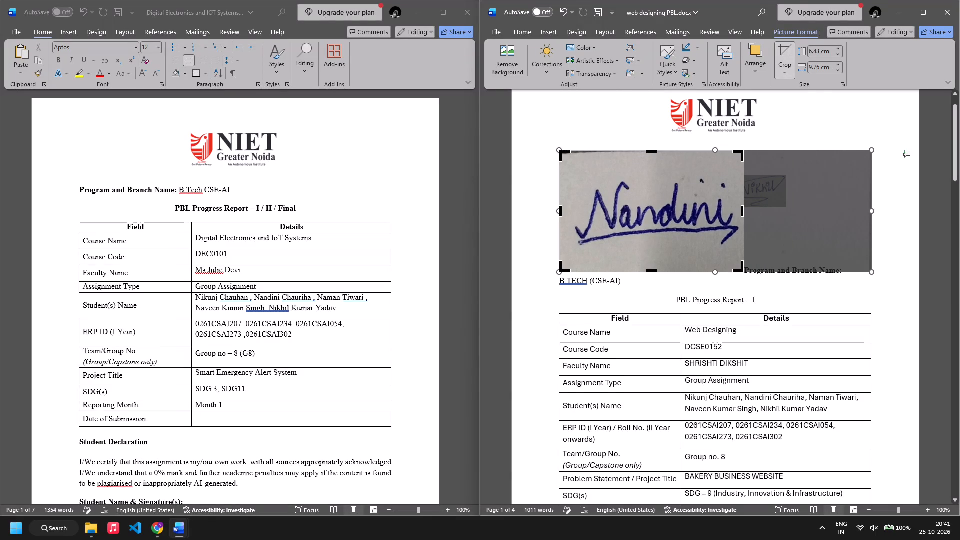
drag(650, 152, 651, 176)
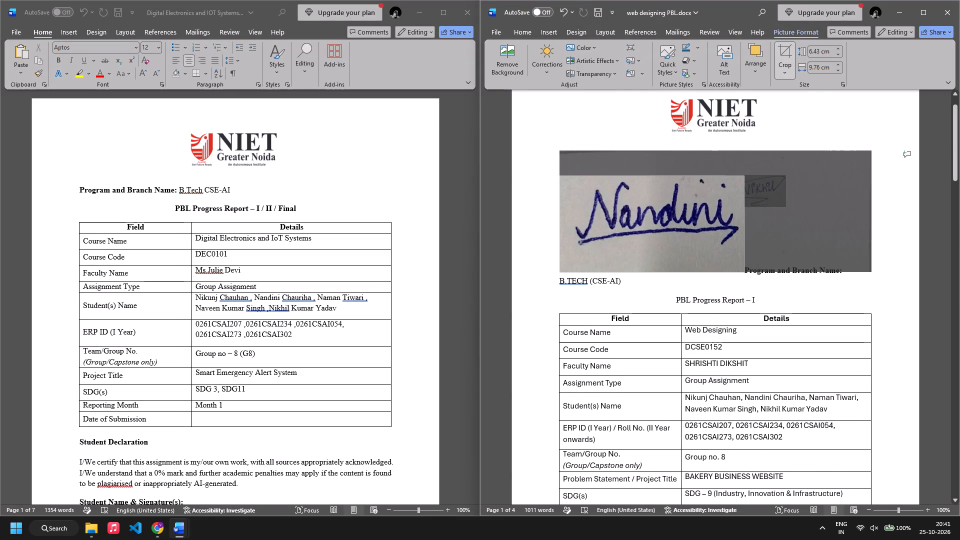
drag(651, 176, 651, 177)
drag(650, 245, 651, 241)
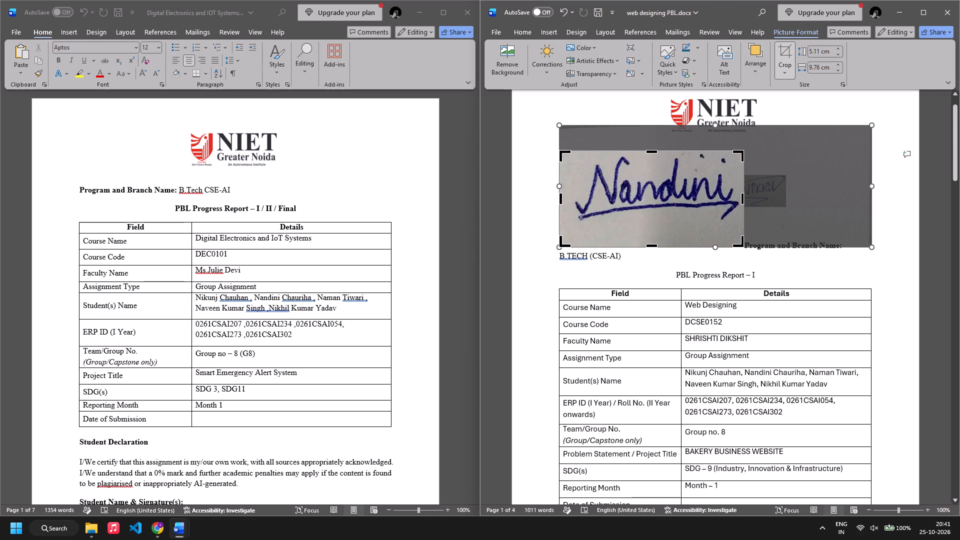
drag(651, 241, 654, 224)
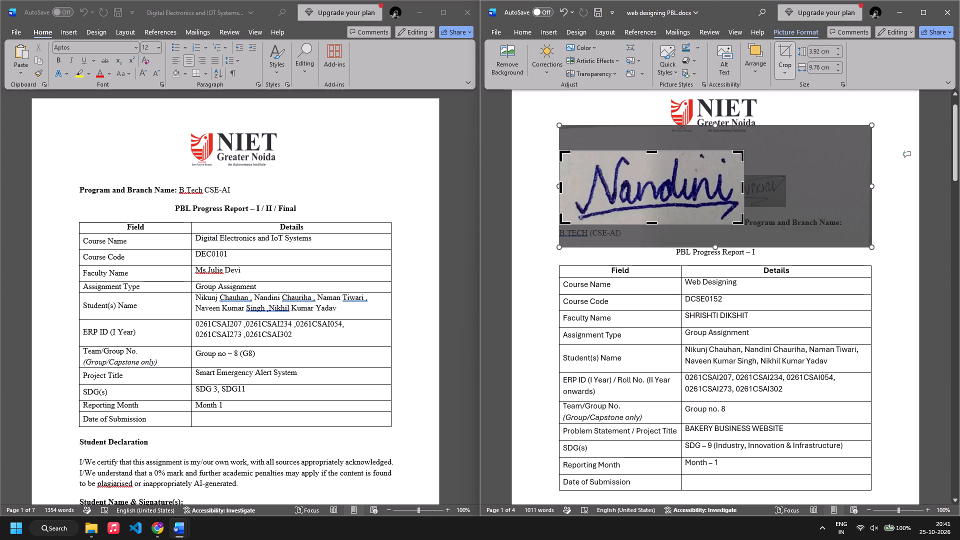
drag(560, 188, 574, 191)
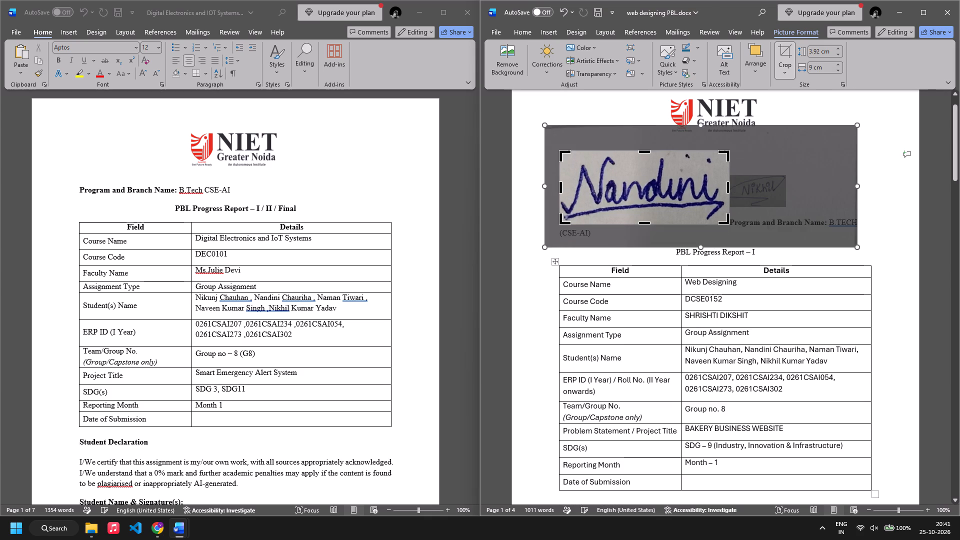
click(840, 276)
Set the Nandini signature picture's text wrapping so that it floats in front of the text.
click(689, 208)
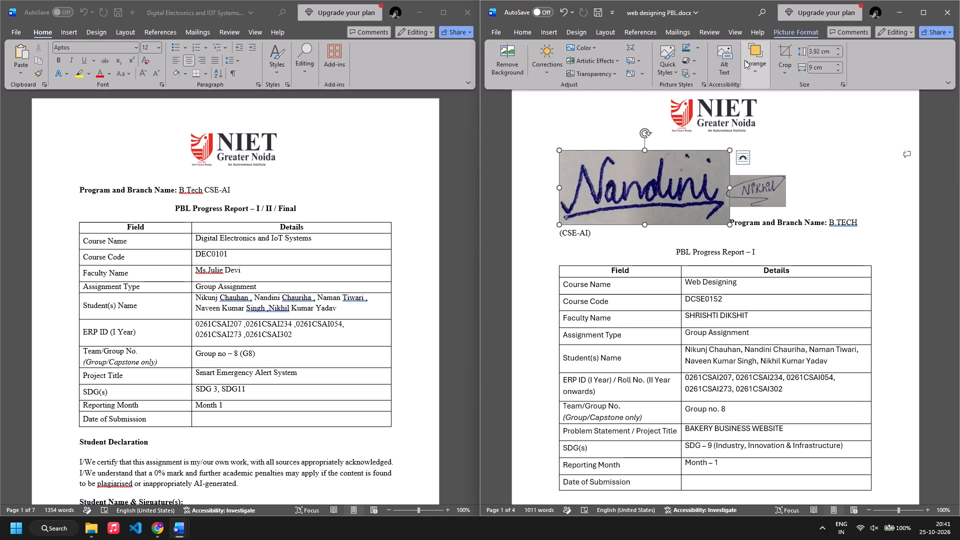
right_click(679, 174)
click(735, 409)
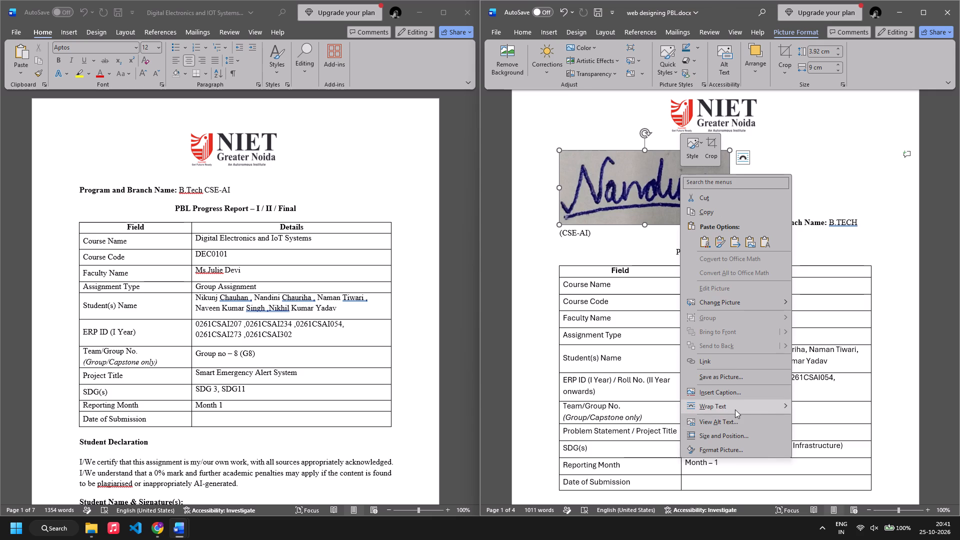
click(826, 432)
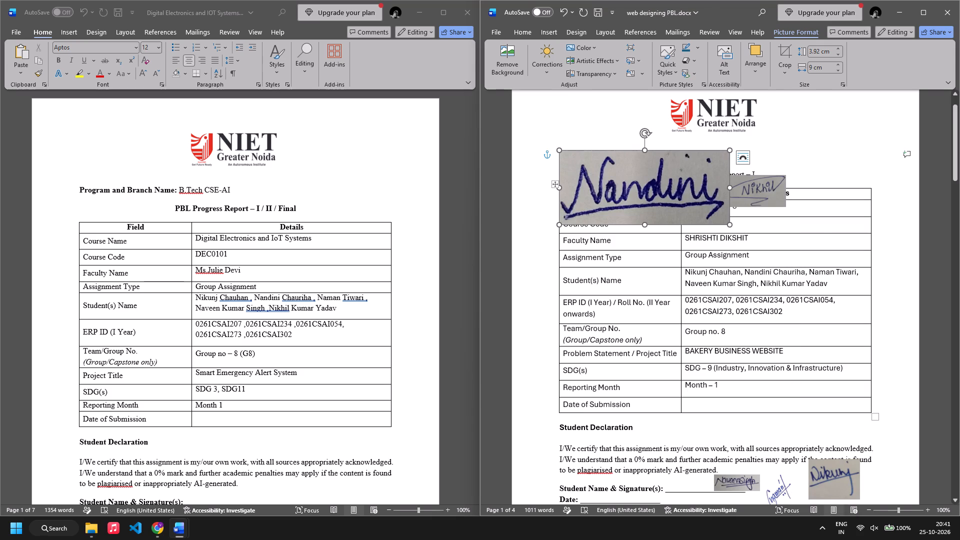
Shrink the Nandini signature picture to about 6.14 × 2.67 cm and position it over the details table's ERP ID row.
drag(728, 226, 612, 200)
drag(623, 183, 623, 186)
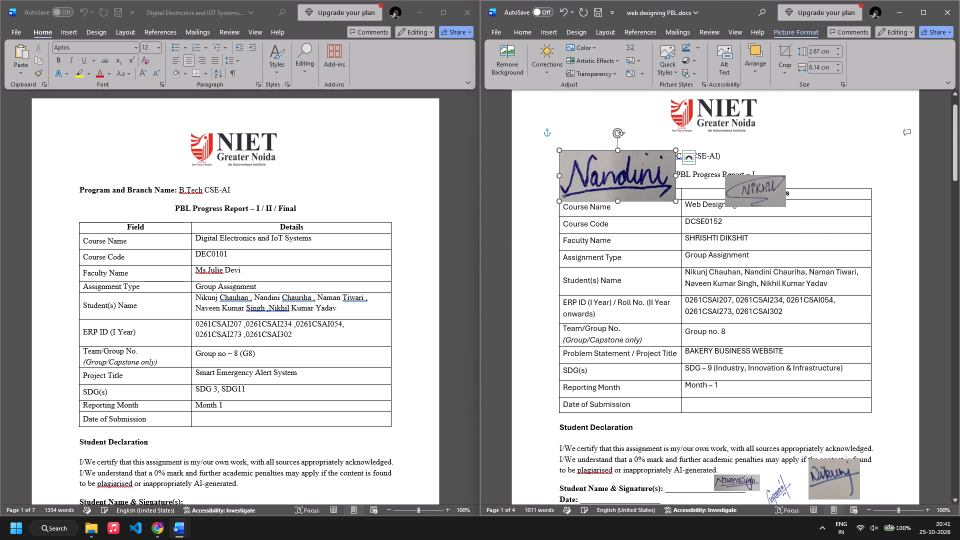
drag(623, 186, 688, 329)
Move the Naveen signature picture off the signature line to the Team/Group No. row of the details table.
scroll(710, 347, down, 3)
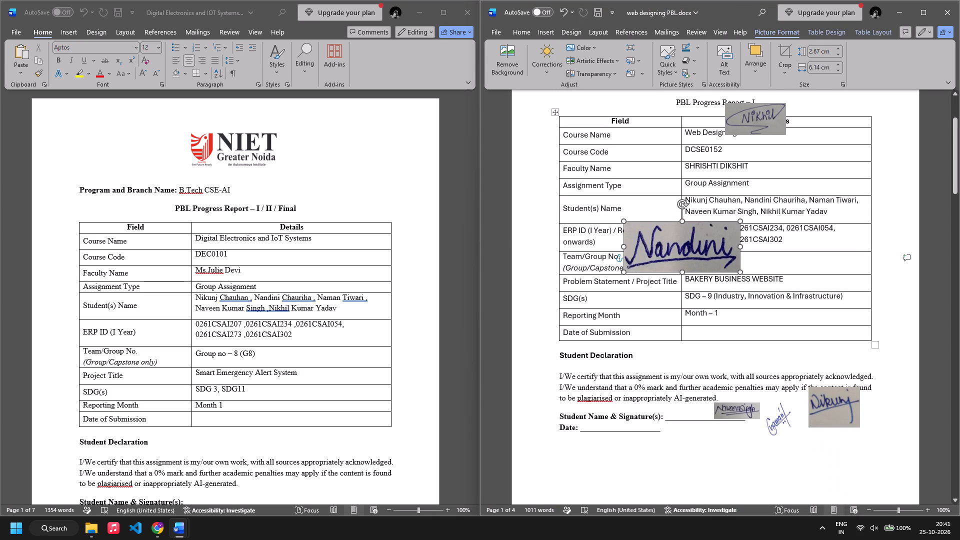
drag(729, 408, 763, 257)
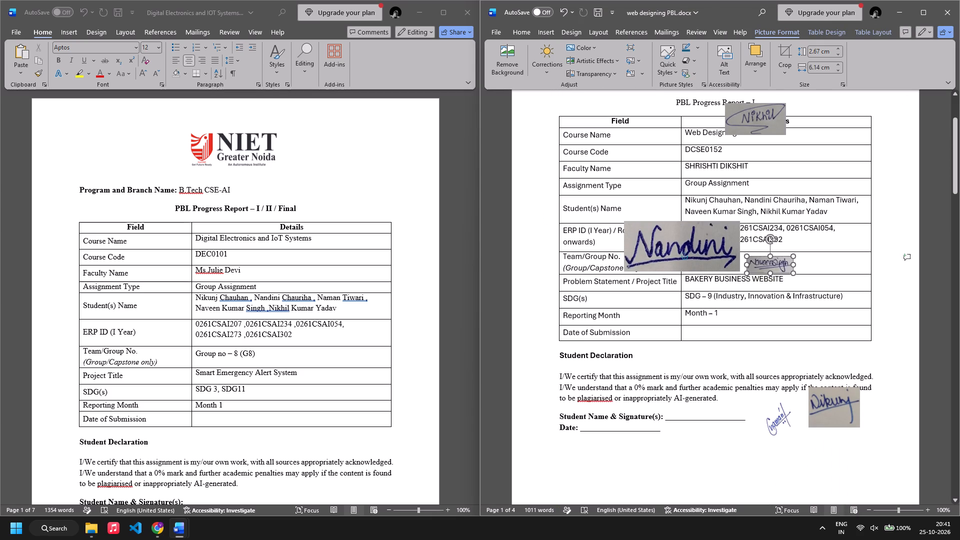
drag(763, 257, 764, 255)
Place the Nikunj signature picture at the start of the Student Name & Signature(s) line and shrink it to about 1.32 × 1.03 cm.
drag(843, 424, 699, 444)
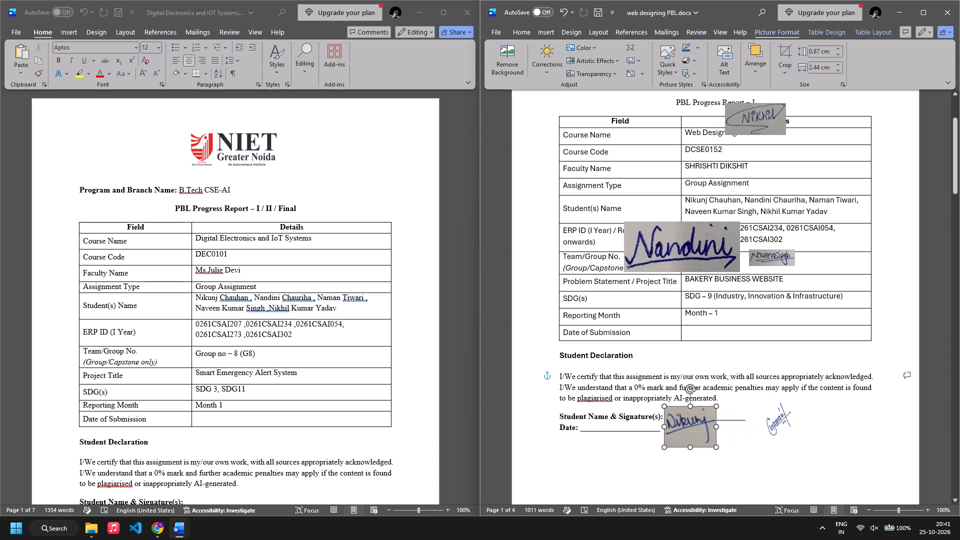
drag(699, 444, 698, 444)
drag(715, 448, 697, 430)
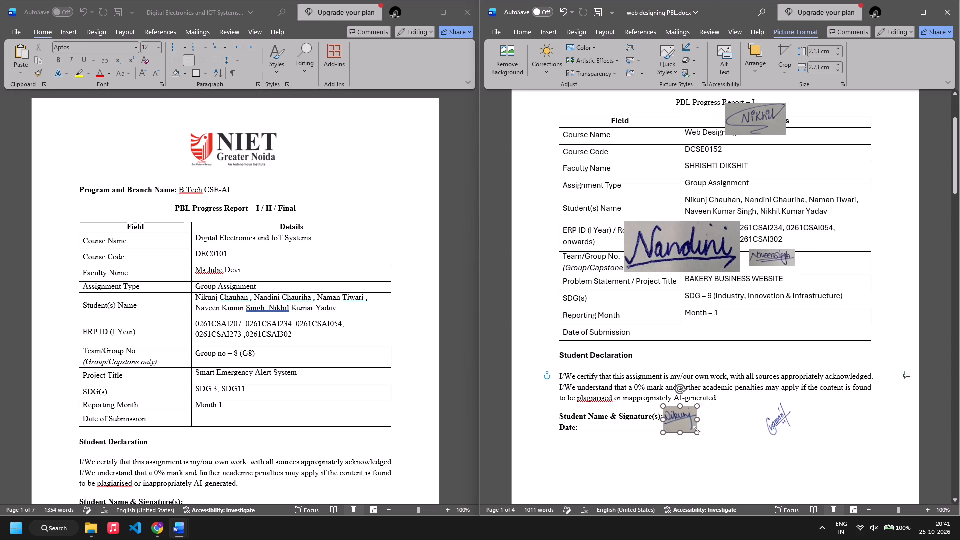
click(686, 423)
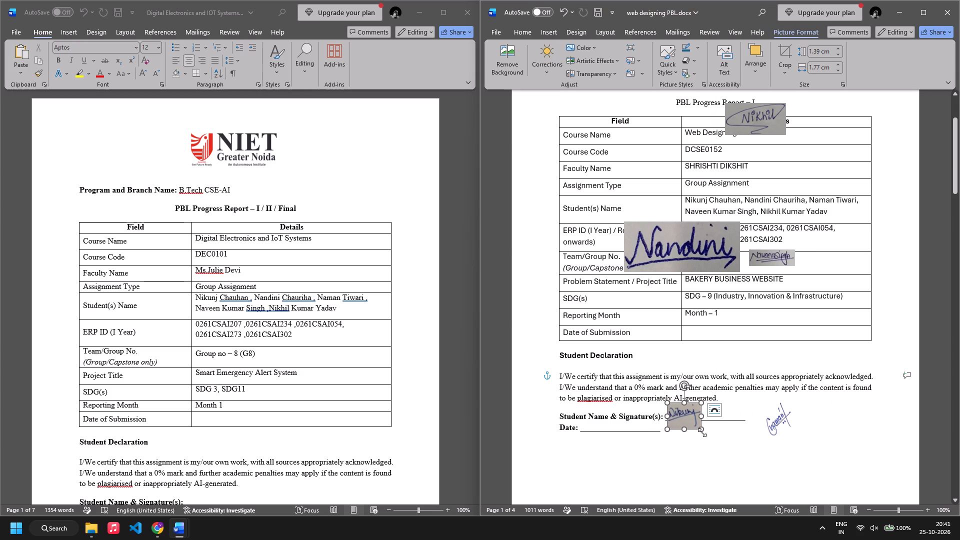
drag(702, 431, 692, 413)
drag(684, 418, 684, 425)
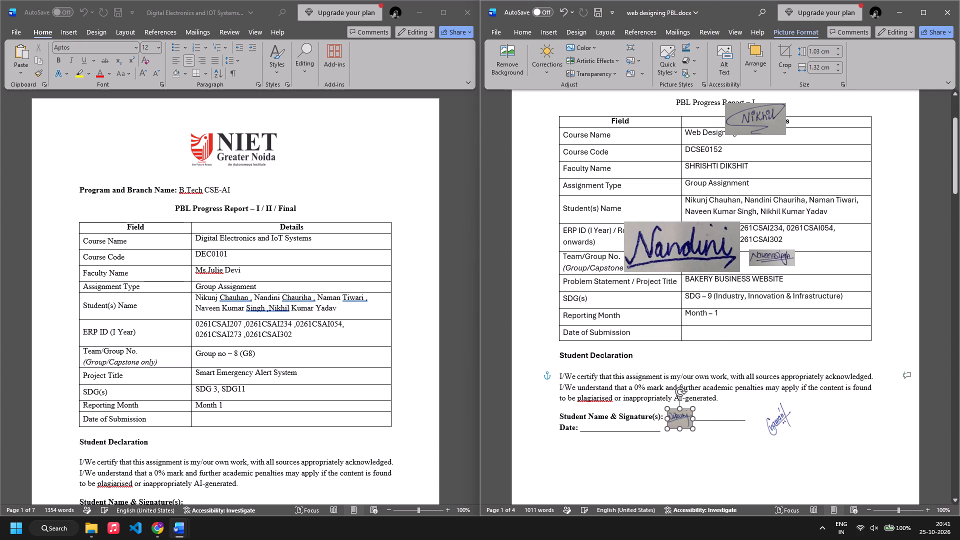
drag(684, 425, 684, 423)
click(707, 441)
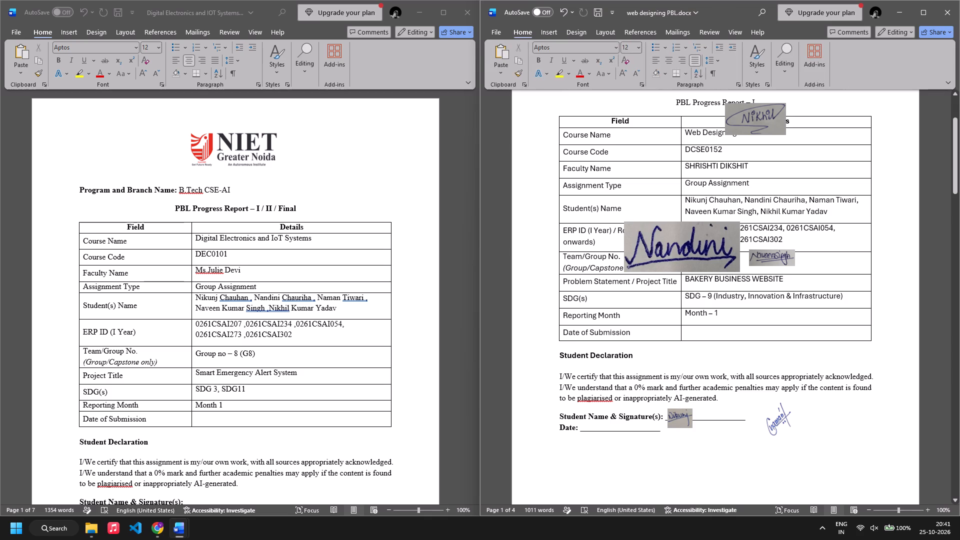
click(687, 421)
click(687, 420)
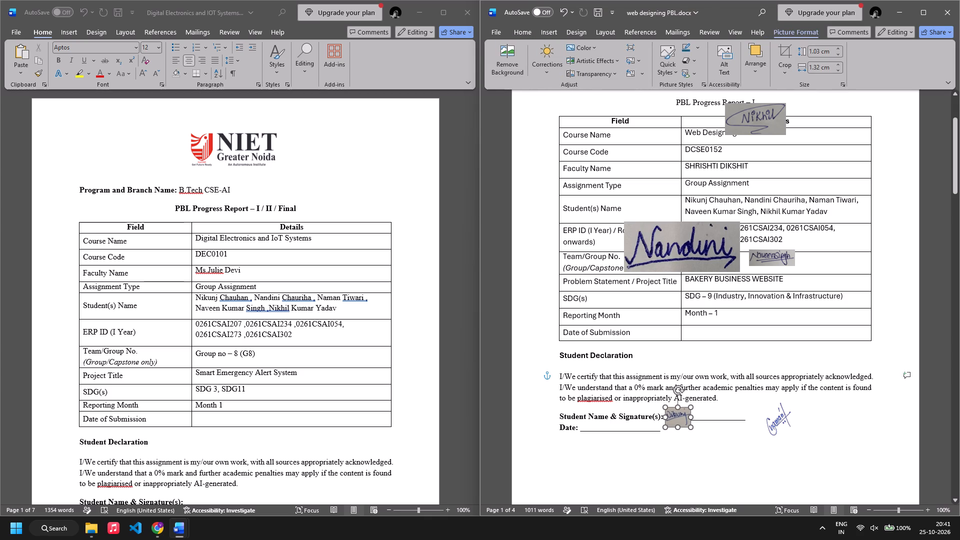
click(704, 433)
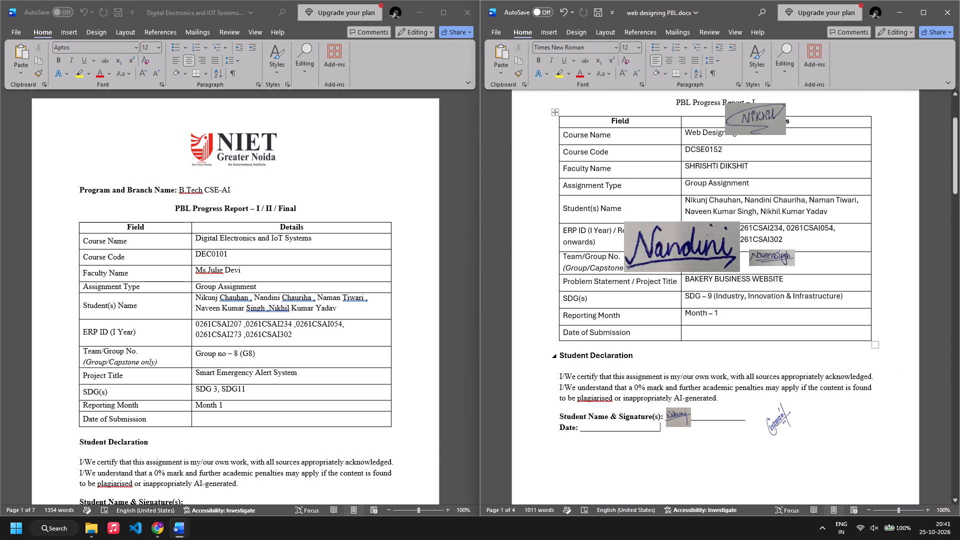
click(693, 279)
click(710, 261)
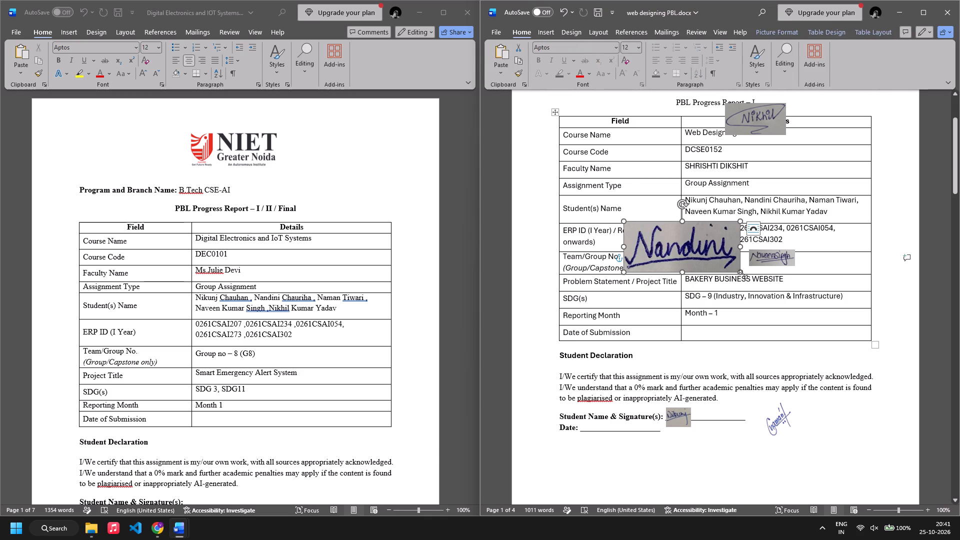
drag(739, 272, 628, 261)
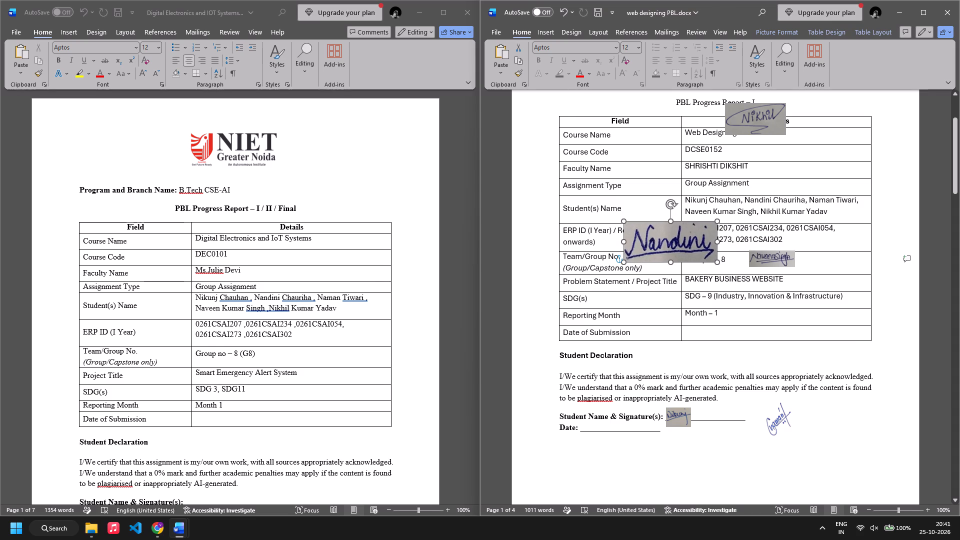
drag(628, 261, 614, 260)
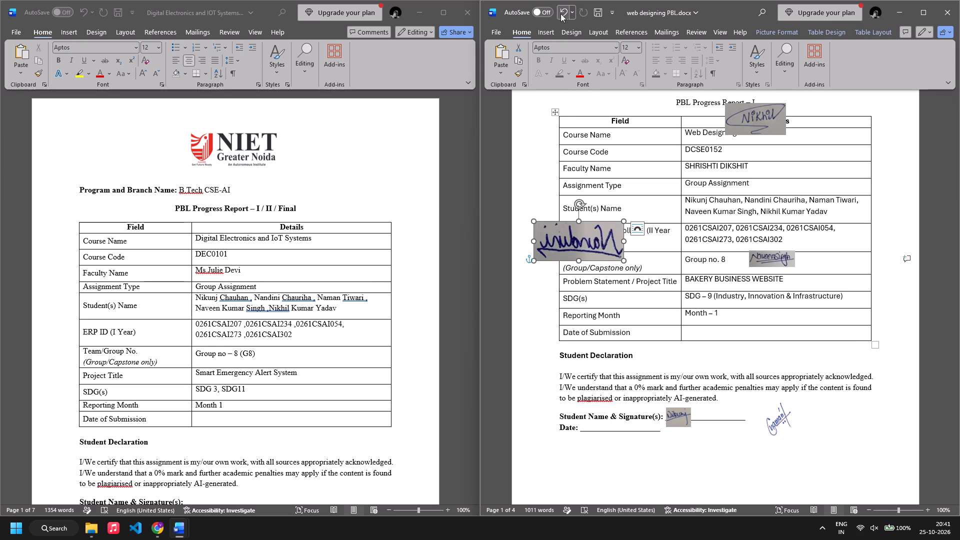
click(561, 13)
Shrink the Nandini signature picture to fit the signature line and place it directly after the Nikunj signature.
drag(739, 271, 726, 264)
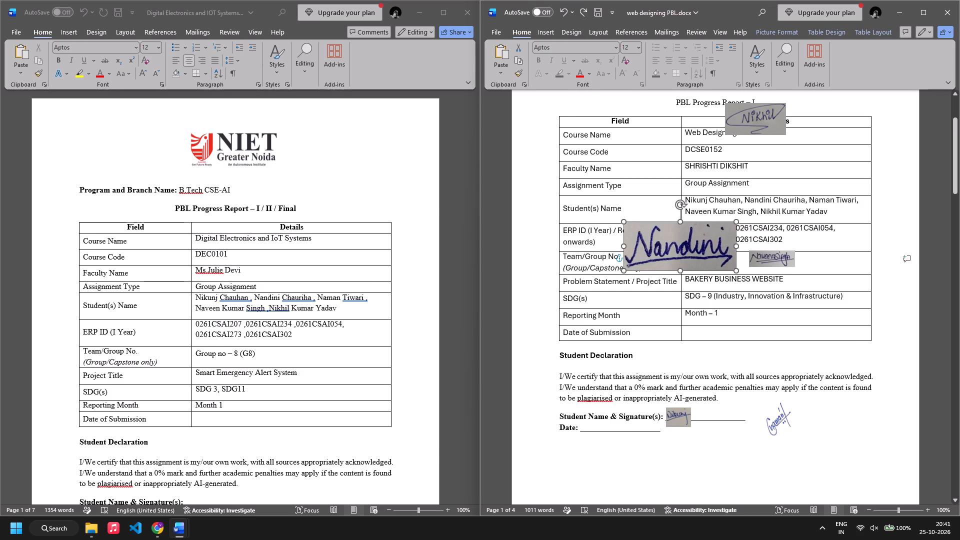
drag(726, 264, 637, 240)
drag(642, 235, 678, 292)
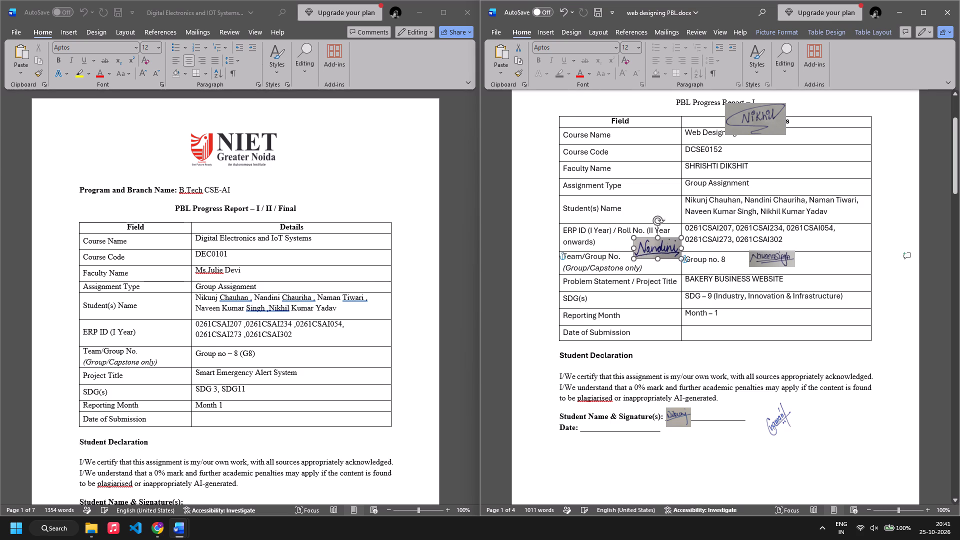
drag(678, 292, 714, 419)
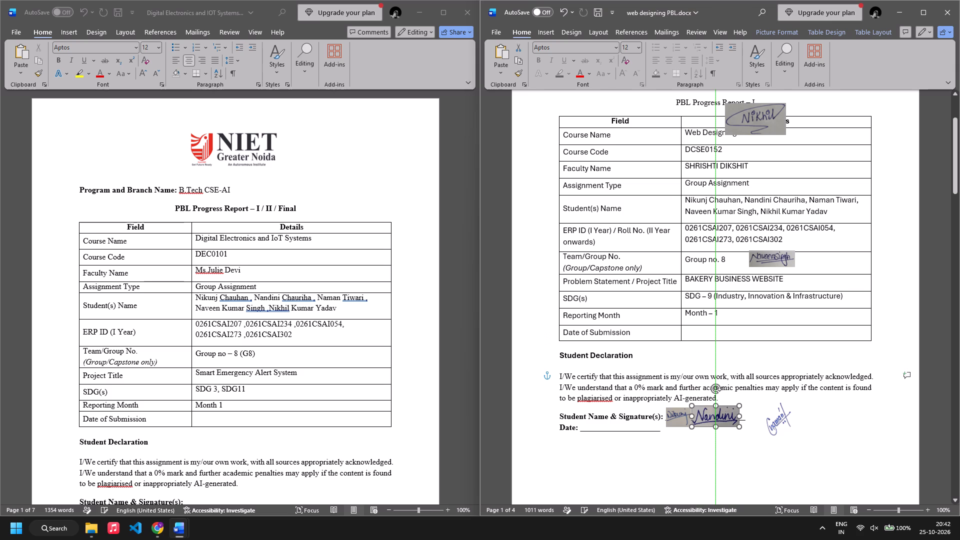
drag(714, 419, 711, 420)
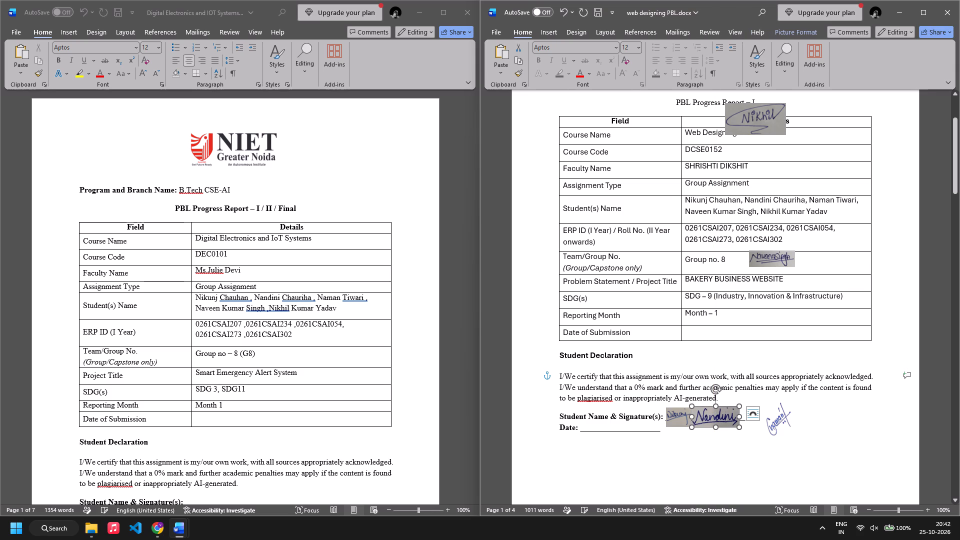
drag(741, 429, 717, 418)
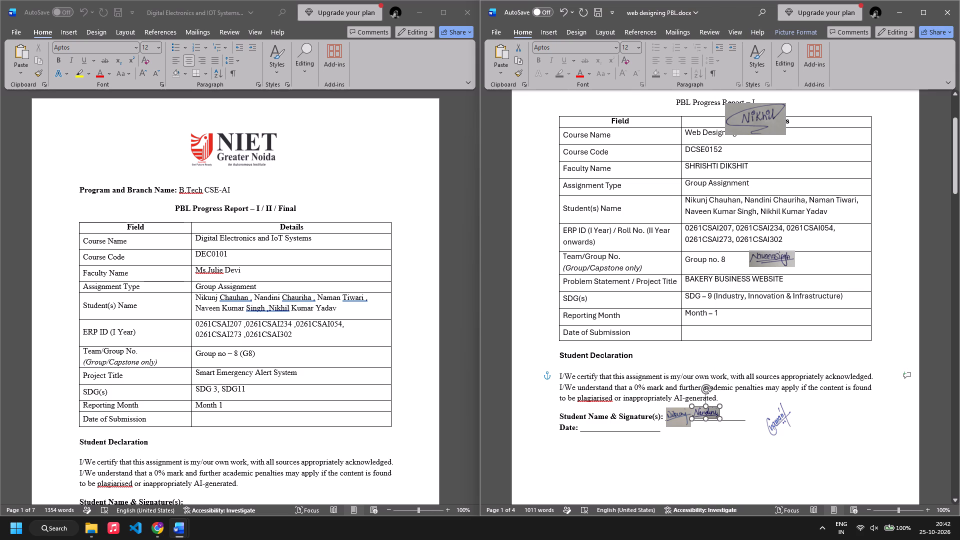
drag(717, 418, 717, 418)
click(710, 412)
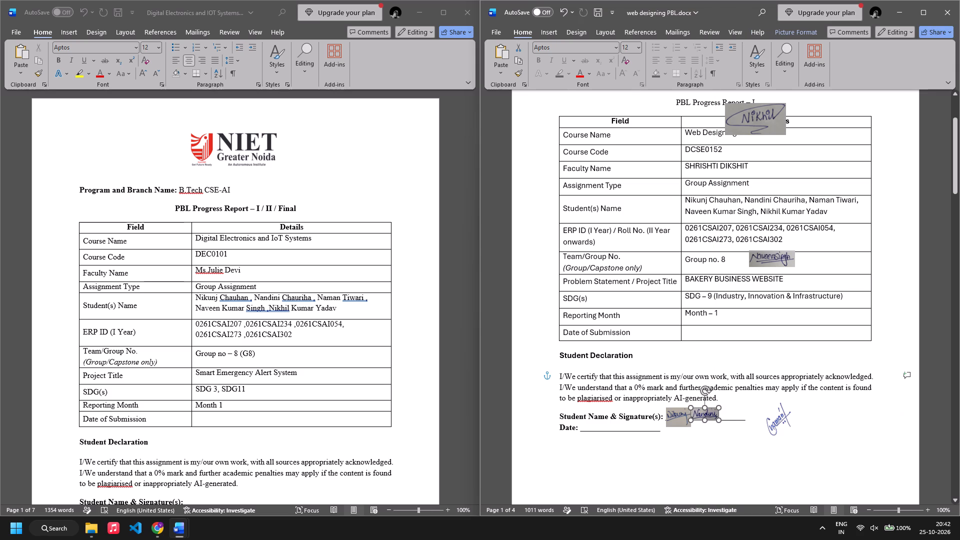
click(721, 432)
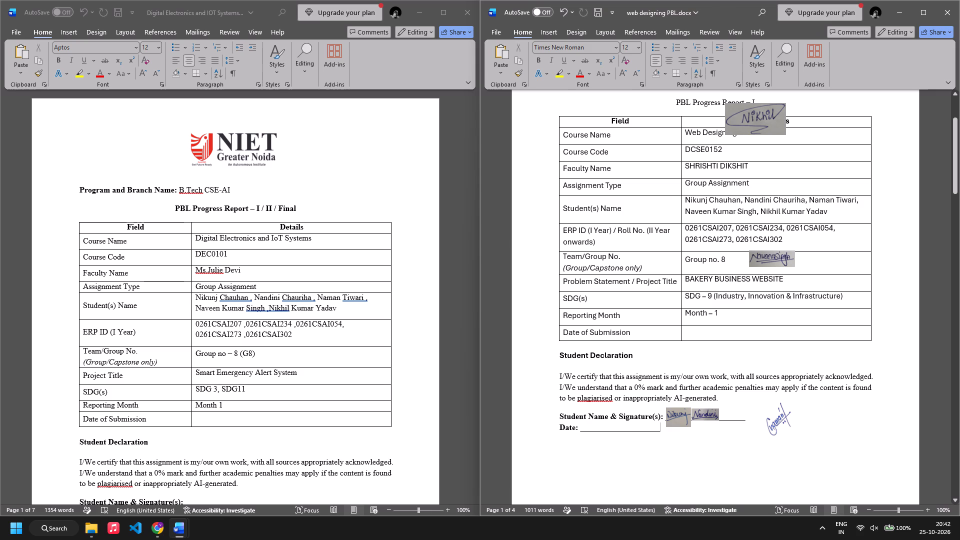
click(702, 416)
click(705, 415)
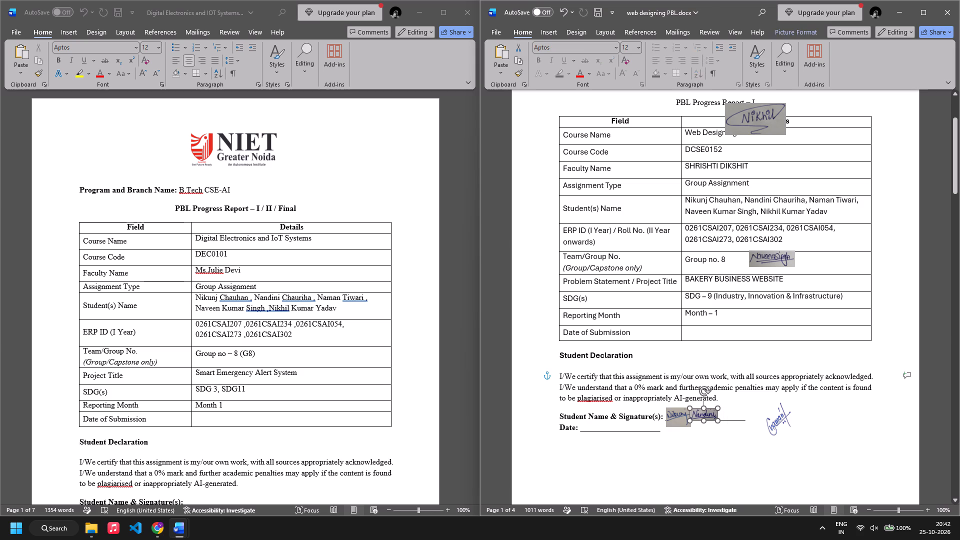
click(717, 439)
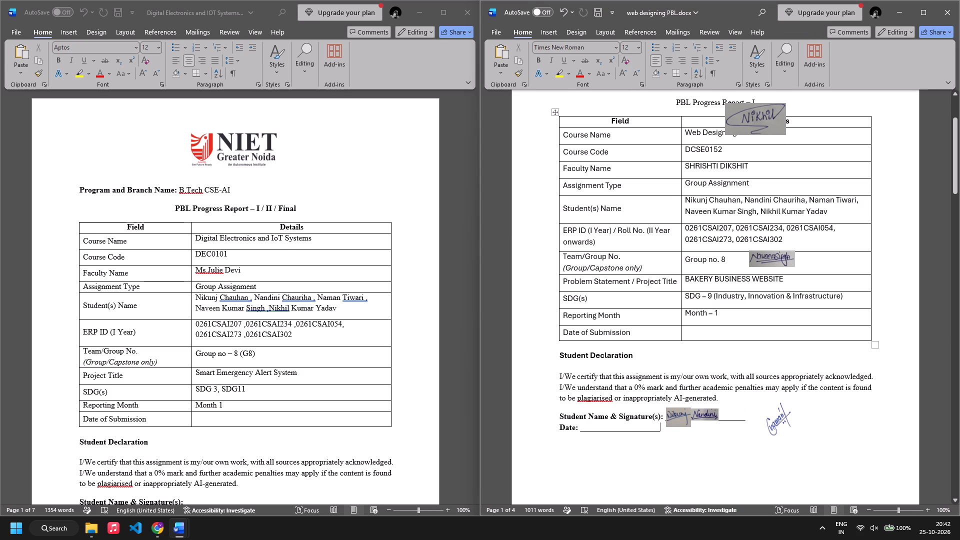
Move the slanted blue signature picture directly after the Nandini signature on the signature line.
click(776, 421)
drag(772, 422, 728, 420)
drag(740, 420, 737, 413)
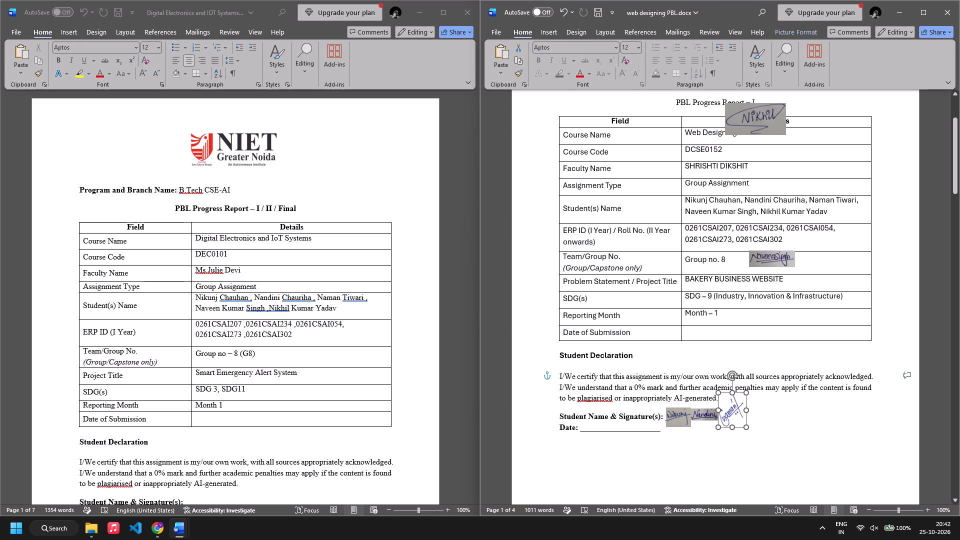
drag(737, 413, 738, 414)
click(783, 427)
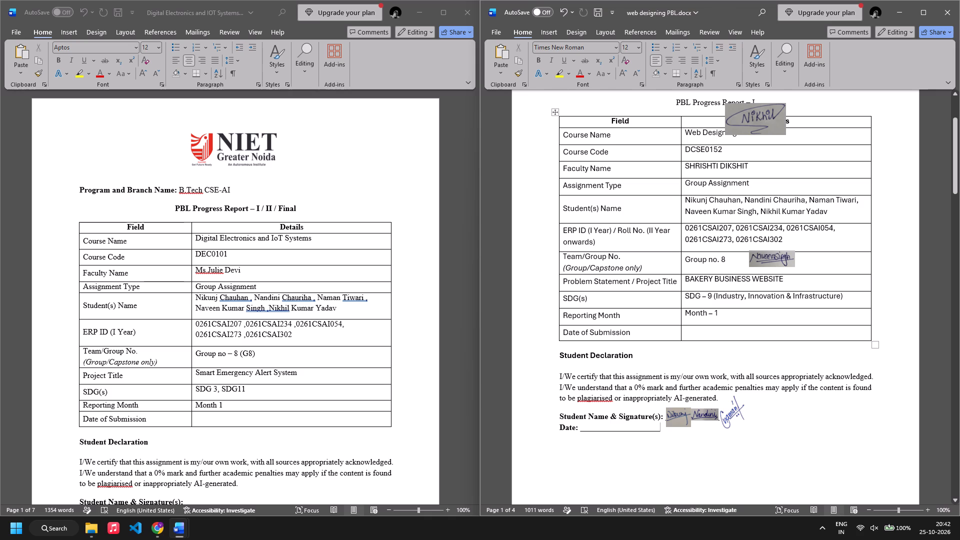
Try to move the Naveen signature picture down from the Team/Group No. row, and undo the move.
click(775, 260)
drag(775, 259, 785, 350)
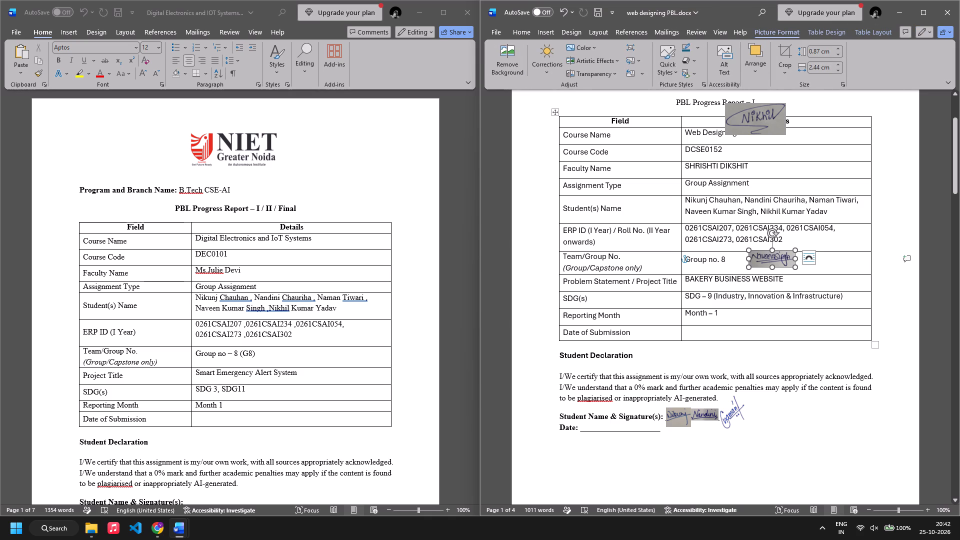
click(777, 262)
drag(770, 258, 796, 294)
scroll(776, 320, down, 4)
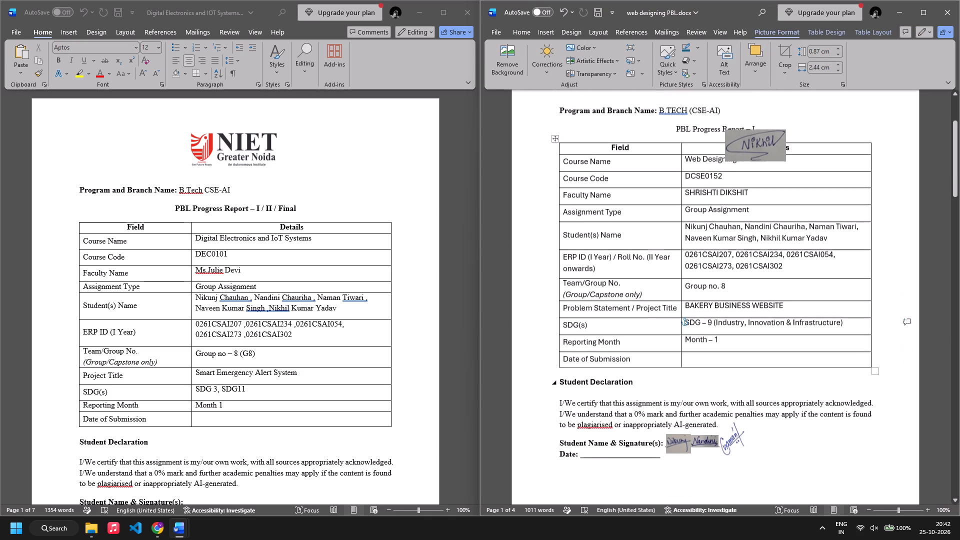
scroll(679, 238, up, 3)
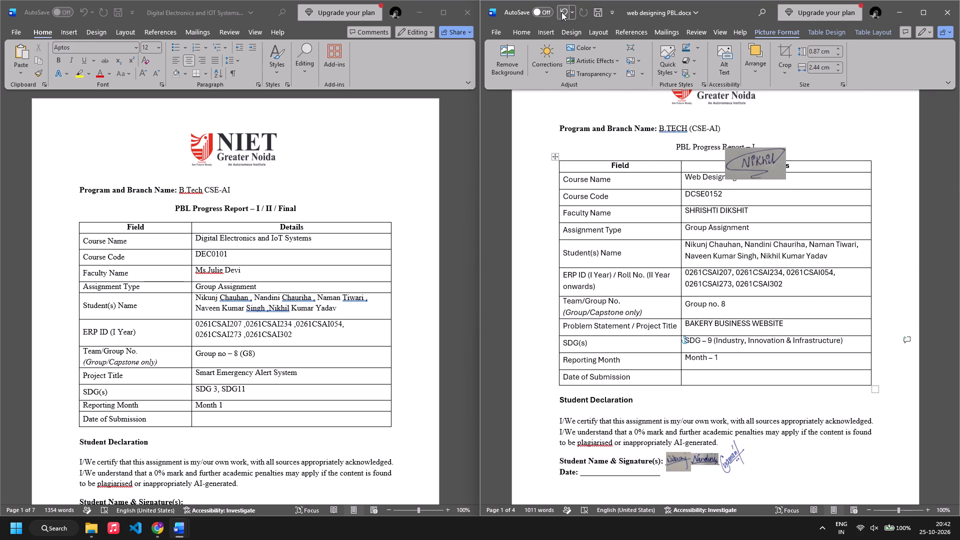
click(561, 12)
Change the Naveen signature picture's text wrapping and place it after the slanted blue signature on the Student Name & Signature(s) line.
click(779, 304)
drag(779, 304, 795, 311)
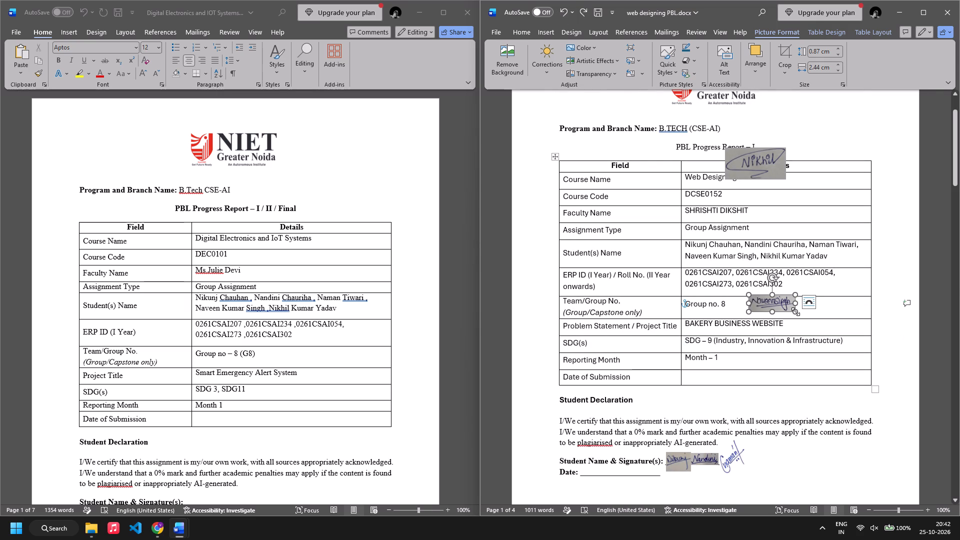
drag(795, 311, 795, 313)
right_click(777, 305)
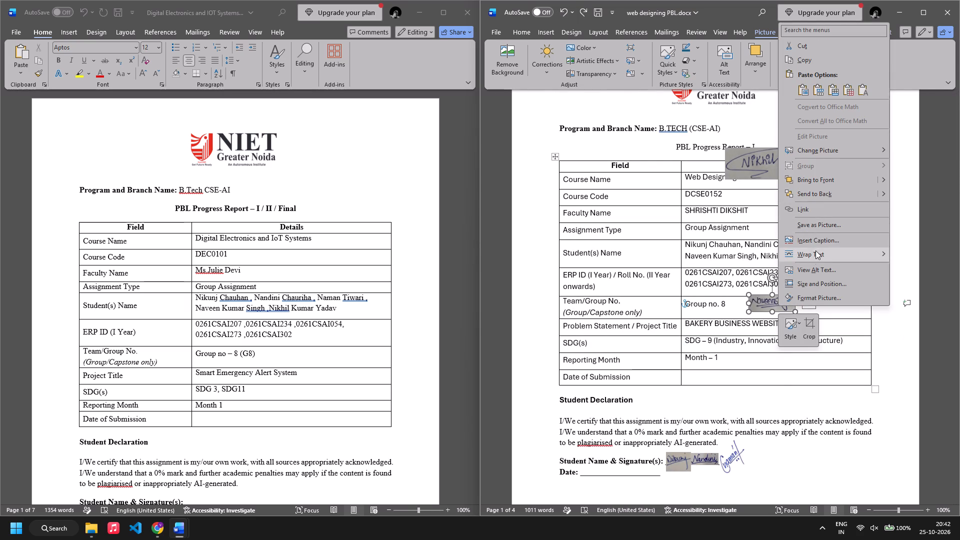
click(815, 256)
click(738, 341)
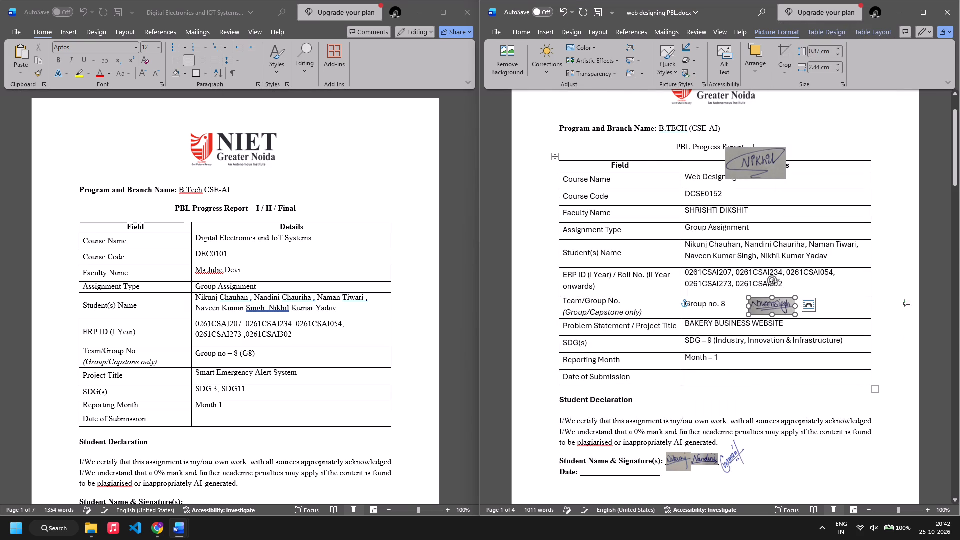
drag(776, 306, 786, 445)
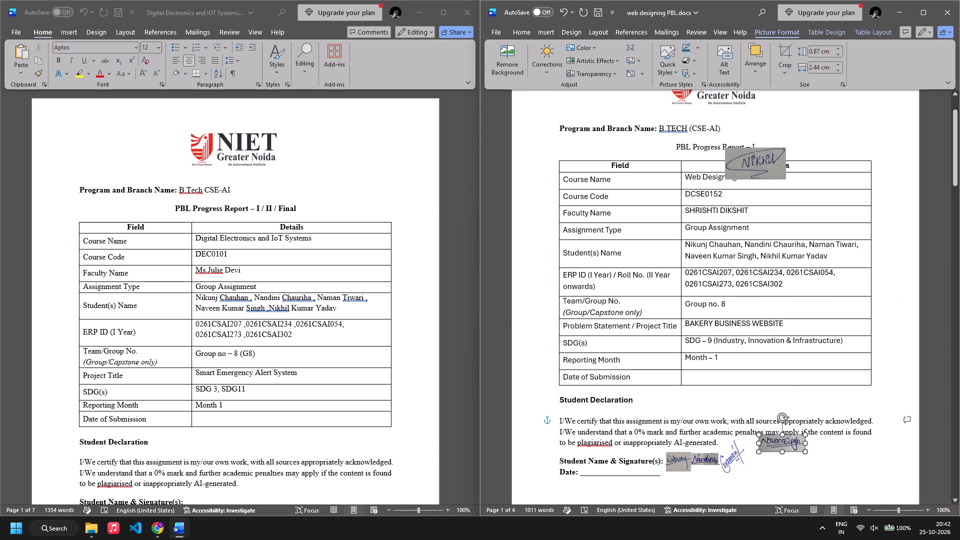
drag(786, 445, 775, 457)
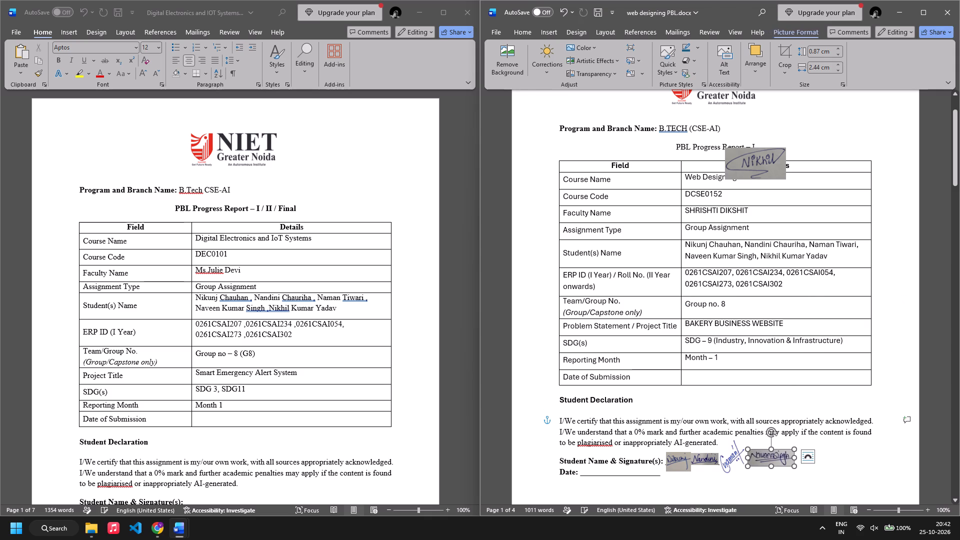
click(820, 461)
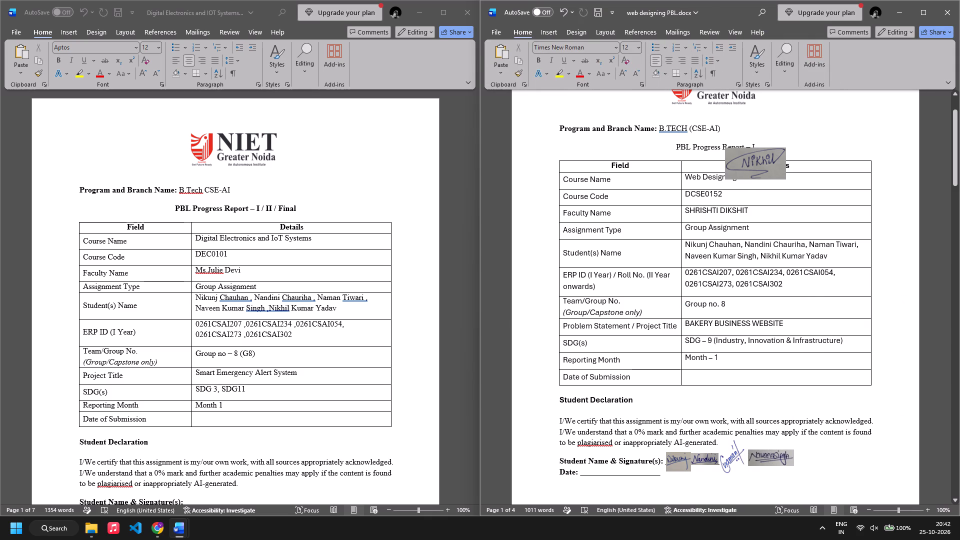
Move the Nikhil signature picture to the end of the signature line and shrink it to about 1.93 × 1.01 cm.
click(756, 173)
drag(759, 164, 840, 307)
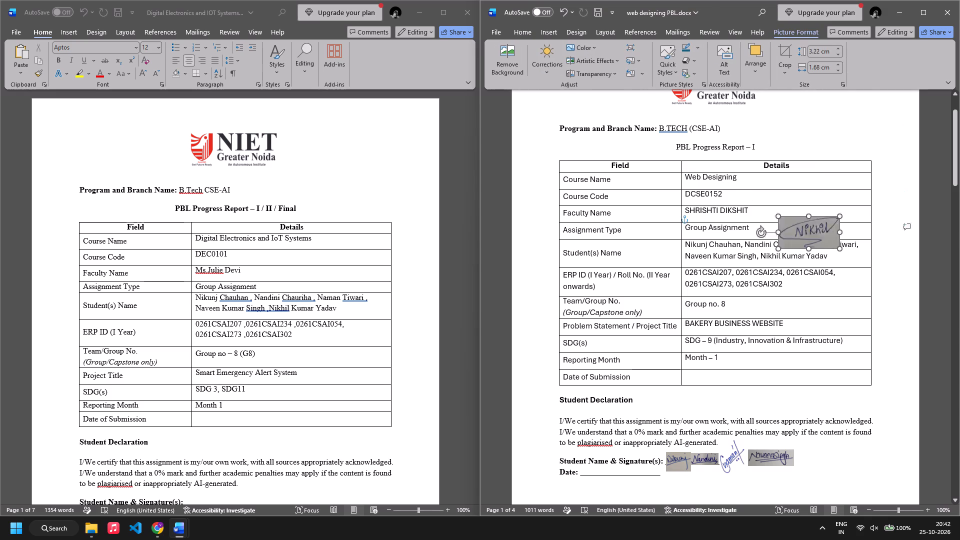
drag(840, 307, 830, 462)
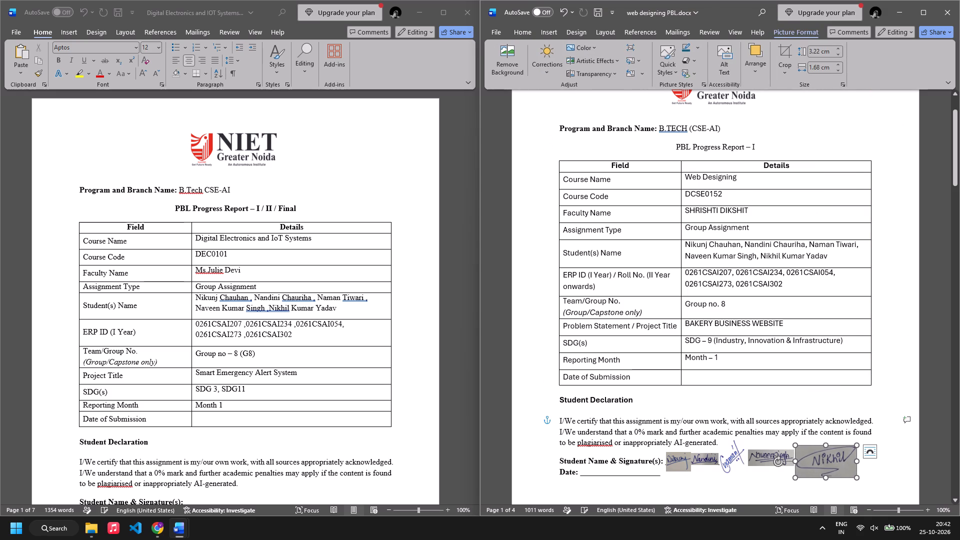
drag(858, 478, 822, 468)
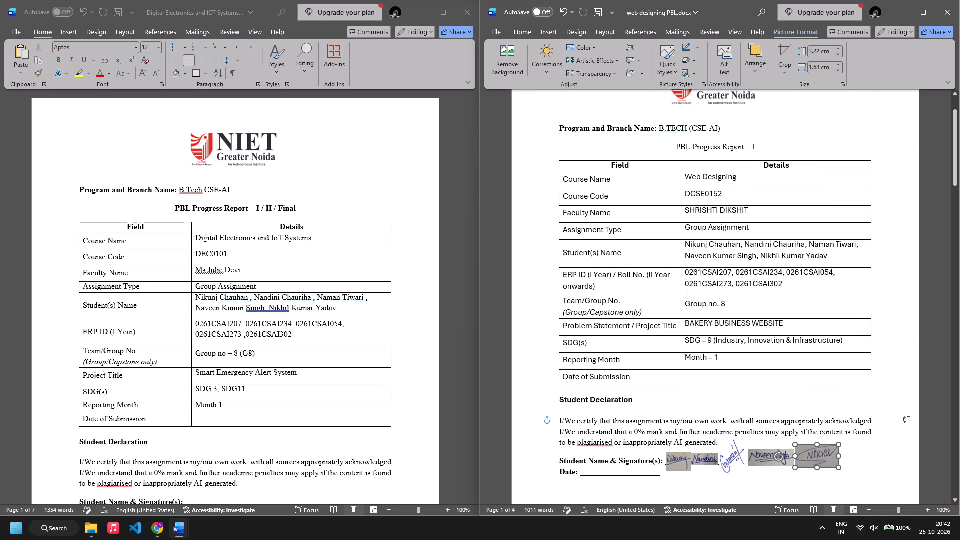
drag(822, 468, 821, 466)
click(853, 469)
click(813, 457)
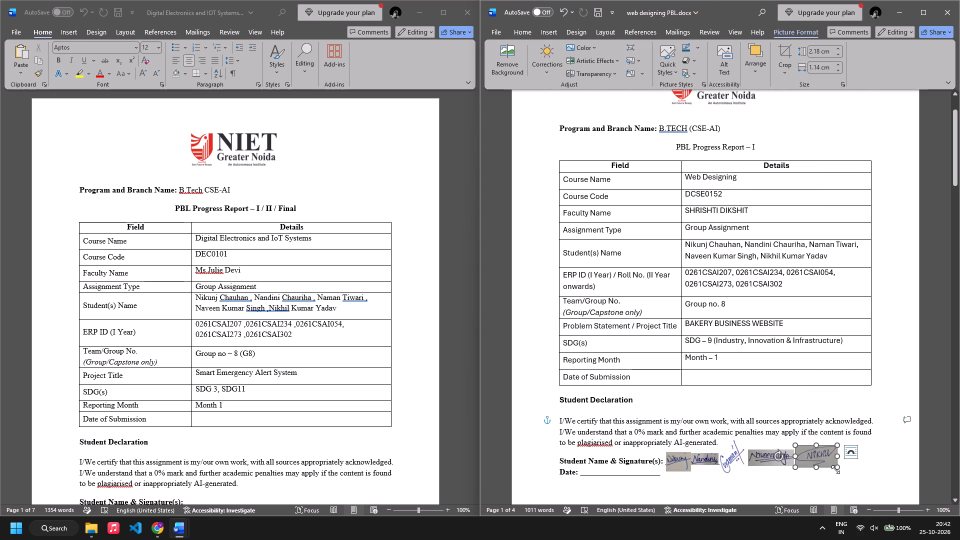
drag(836, 467, 830, 464)
click(818, 456)
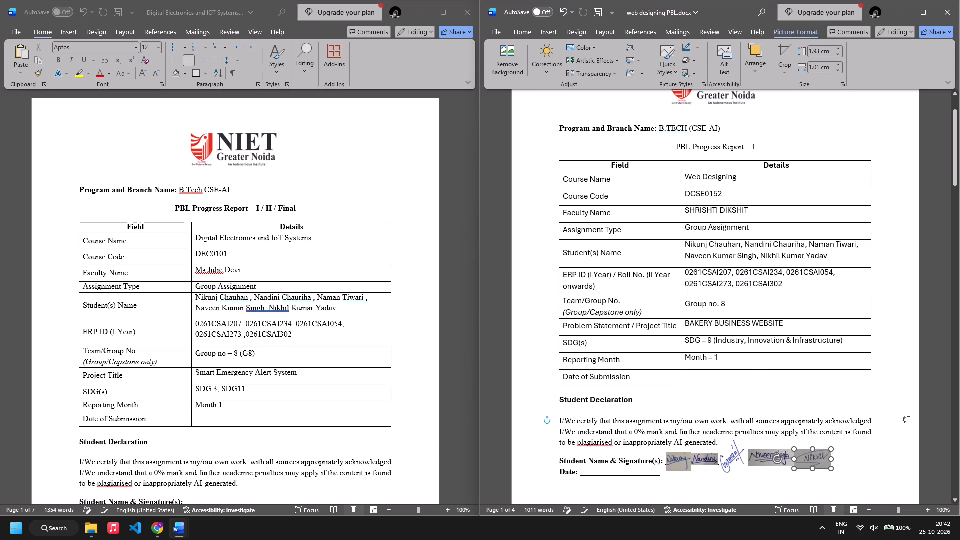
click(845, 472)
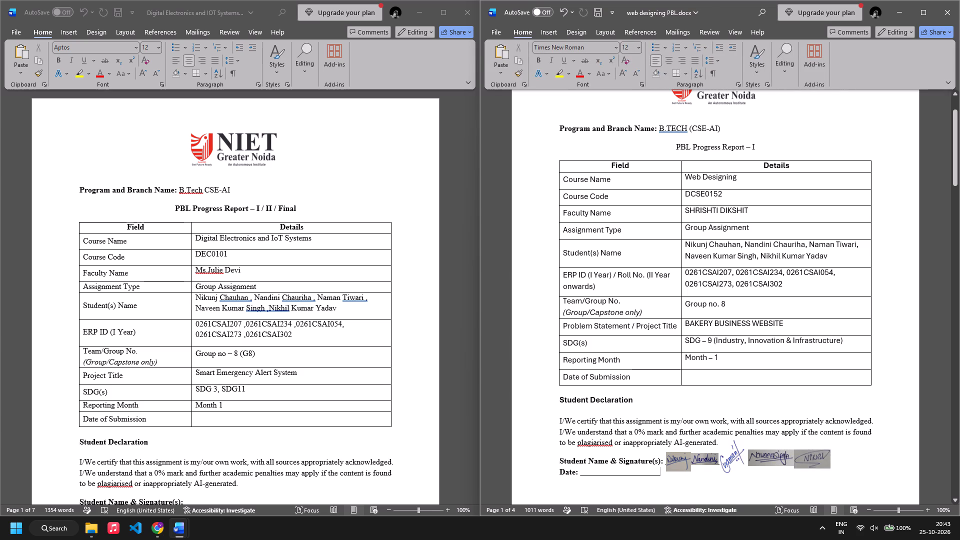
Replace the blank underline after Date: below the signatures with 26/10/206.
scroll(735, 450, down, 2)
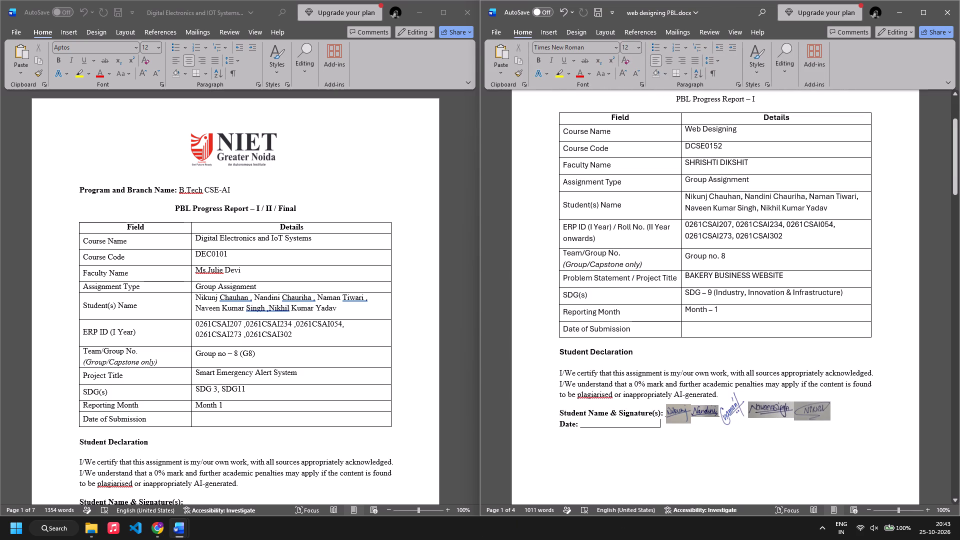
drag(660, 426, 652, 427)
drag(652, 427, 578, 427)
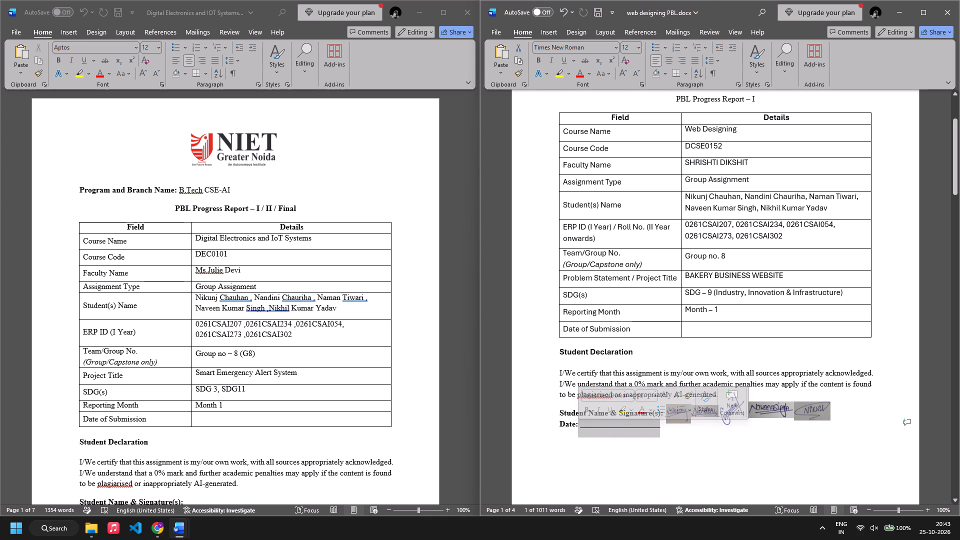
key(BackSpace)
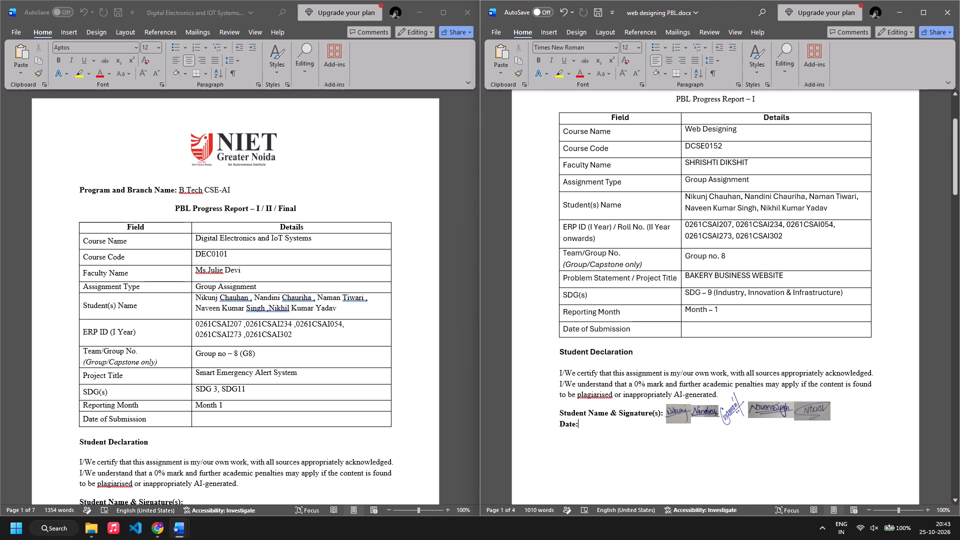
key(2)
text(6/10/20)
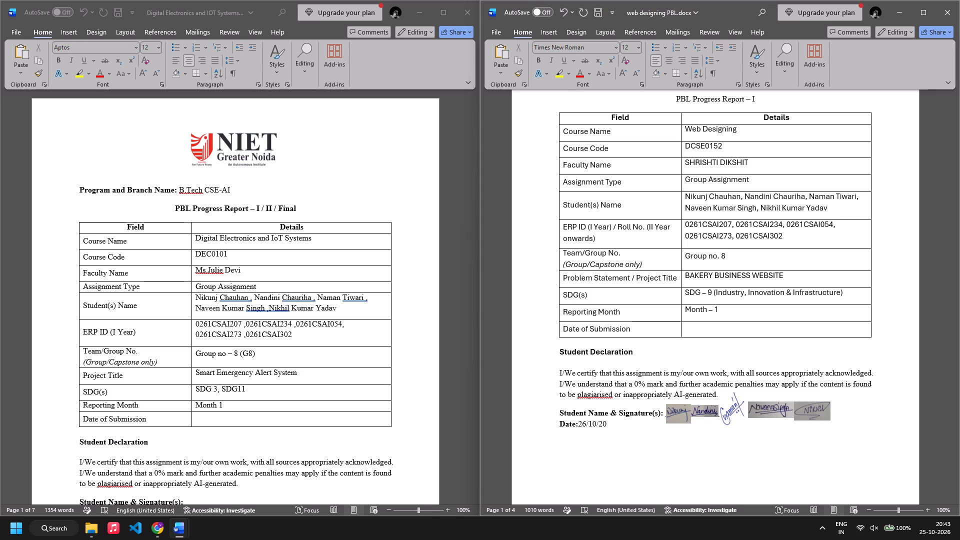
key(6)
Enter 26/10/2026 as the Date of Submission in the details table.
click(730, 330)
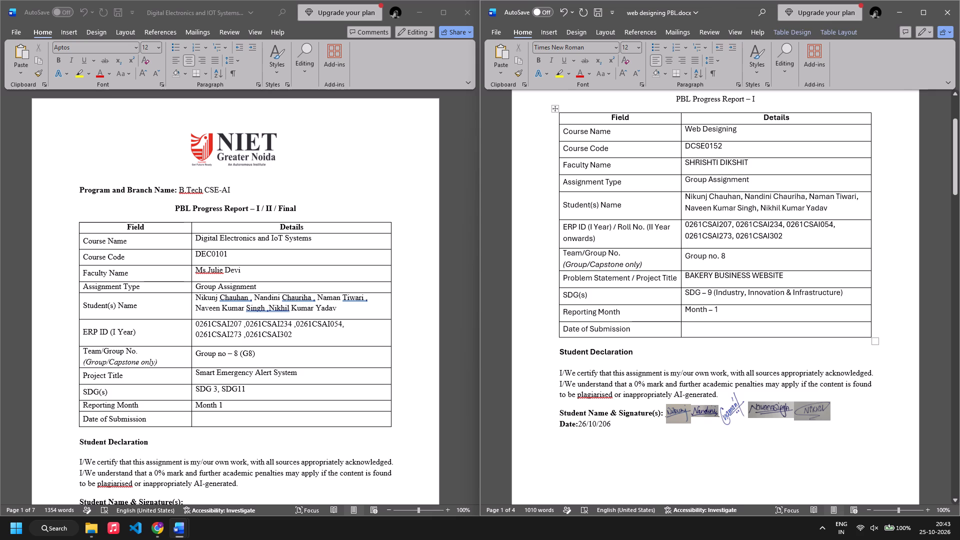
key(2)
text(6/)
text(0/2026)
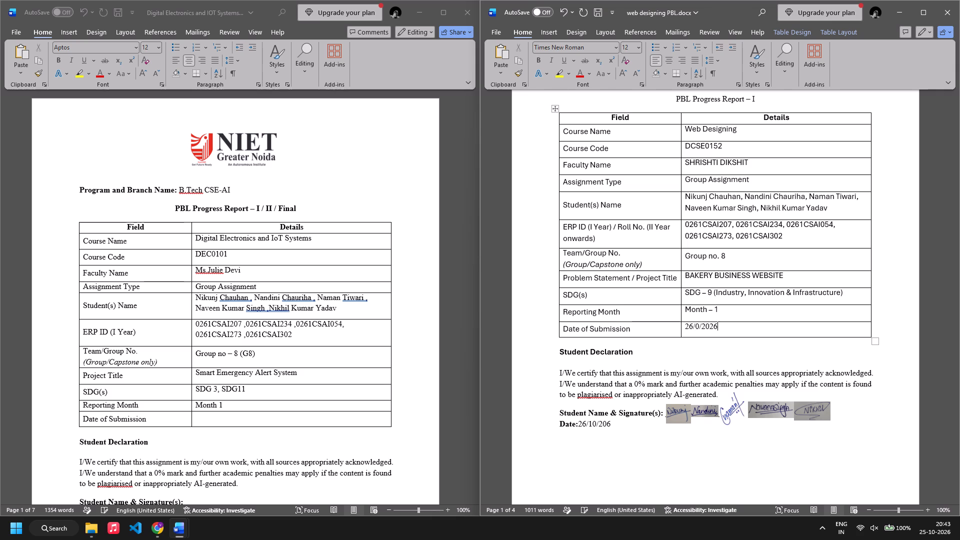
click(693, 327)
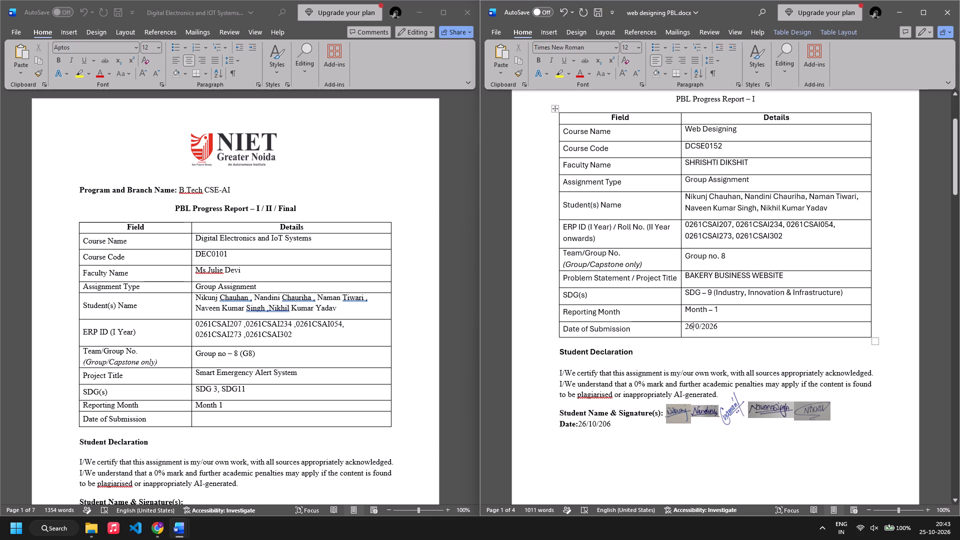
key(Right)
key(1)
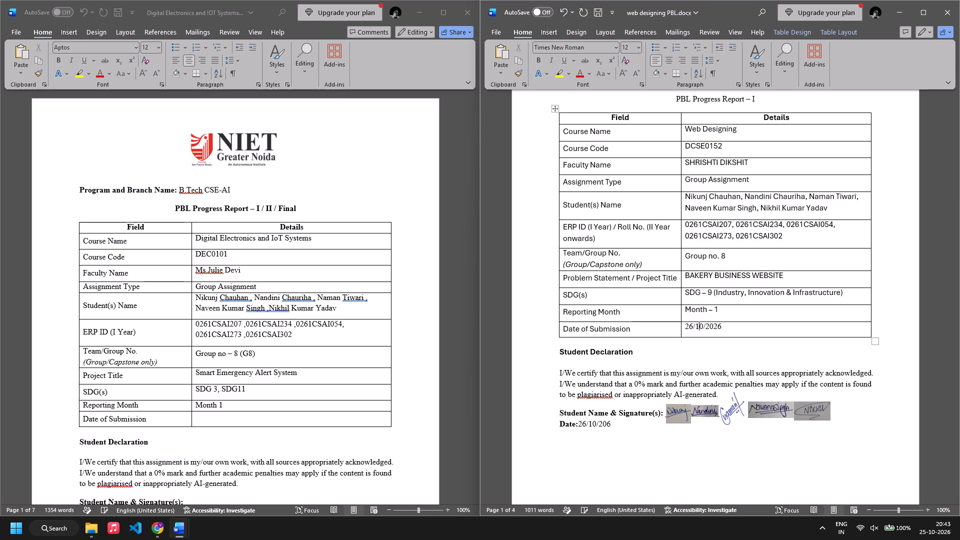
drag(726, 327, 698, 325)
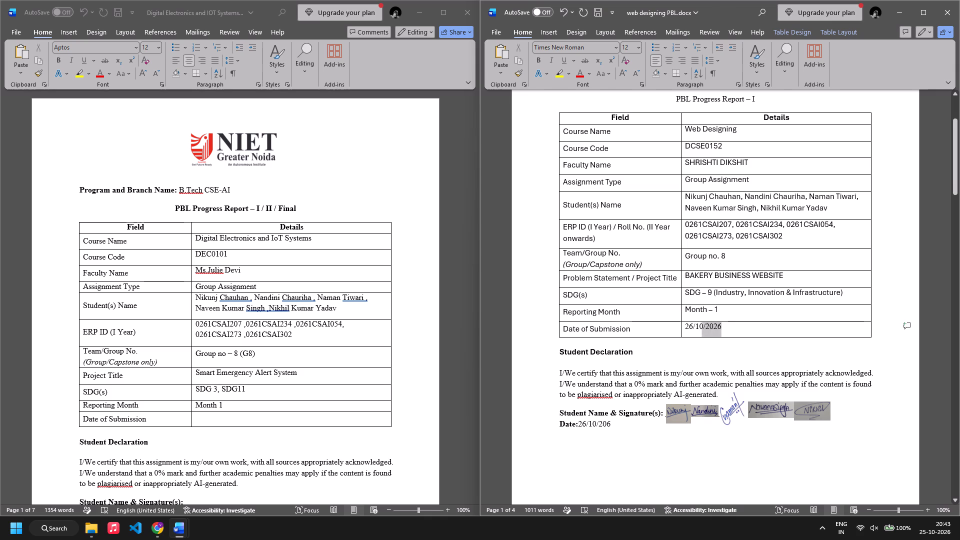
drag(698, 325, 687, 323)
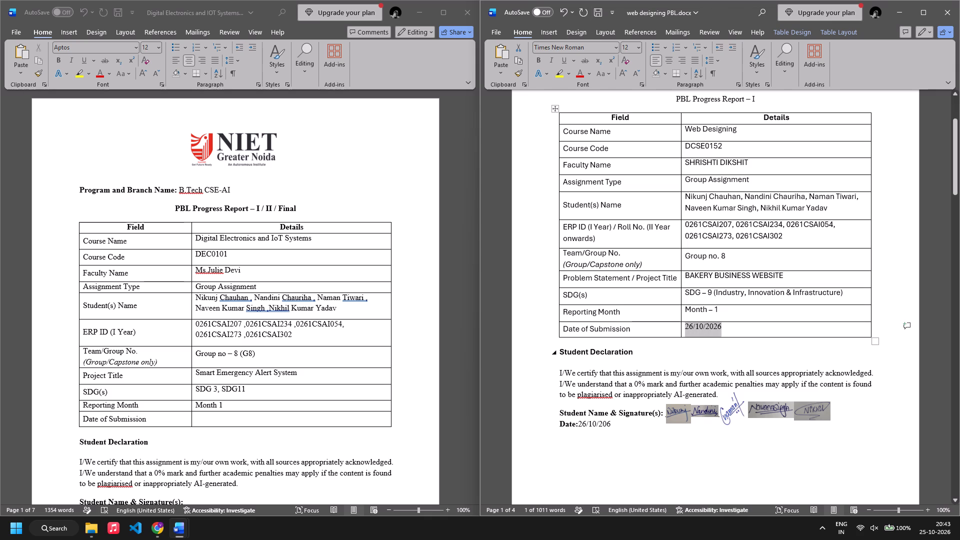
Correct the year in the Date line below the signatures so it reads 26/10/2026.
click(617, 430)
drag(617, 426, 590, 423)
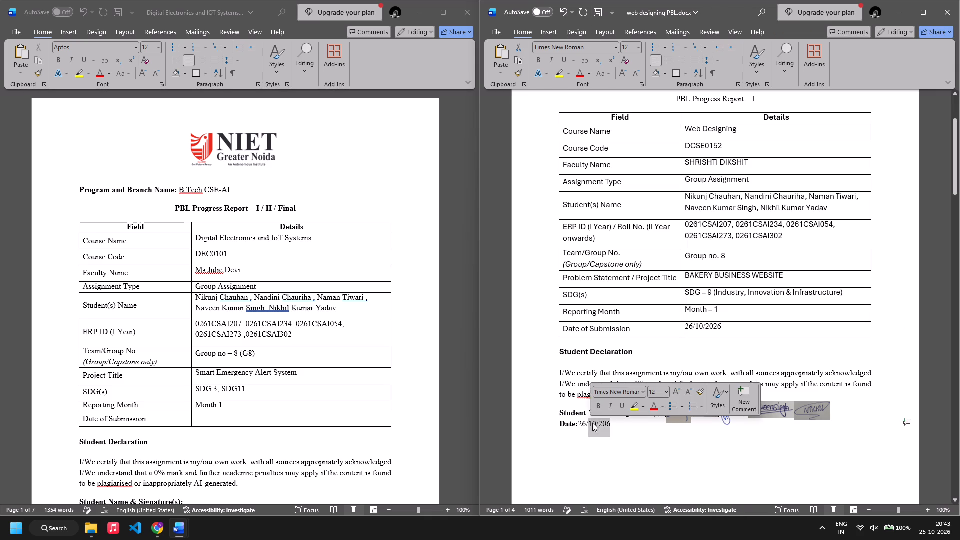
click(615, 425)
key(BackSpace)
text(26)
Underline the date 26/10/2026 on the Date line below the signatures.
drag(619, 424, 602, 422)
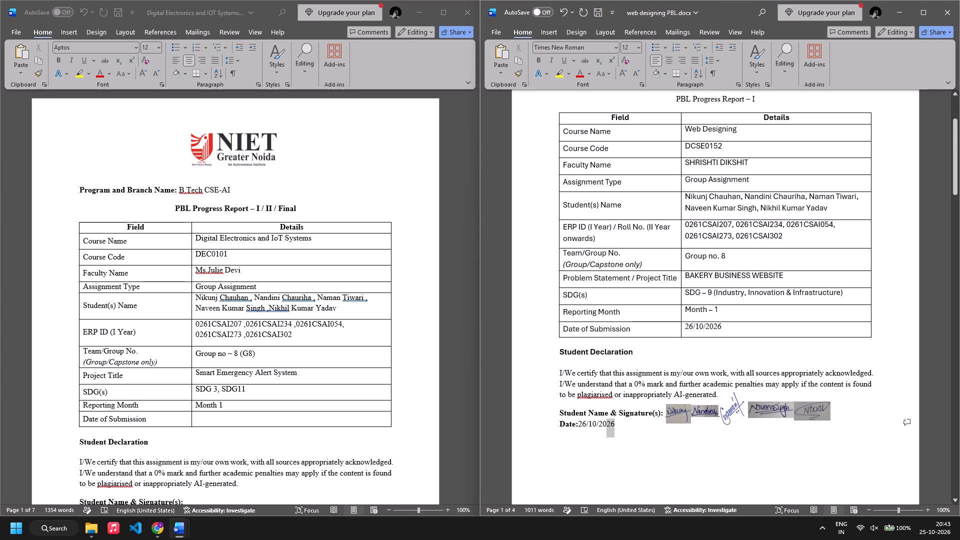
drag(602, 422, 579, 420)
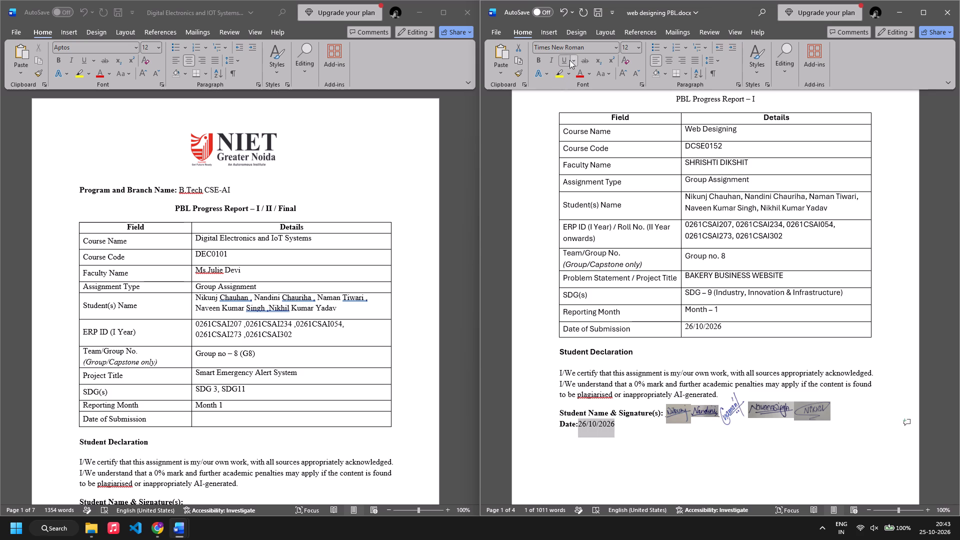
click(565, 57)
click(937, 380)
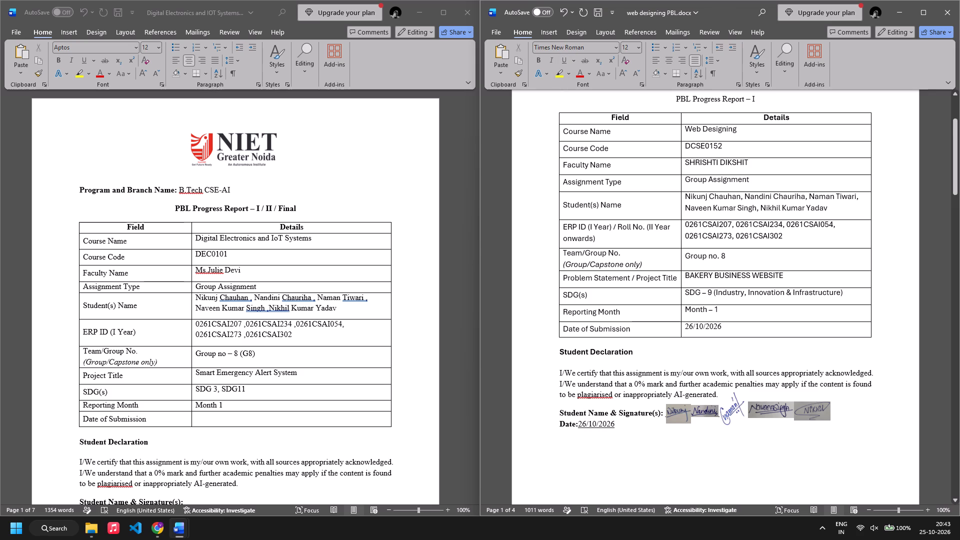
Compare the section headings and layout of the web designing report with those of the Digital Electronics report.
scroll(804, 426, down, 3)
scroll(718, 305, down, 11)
scroll(227, 319, down, 5)
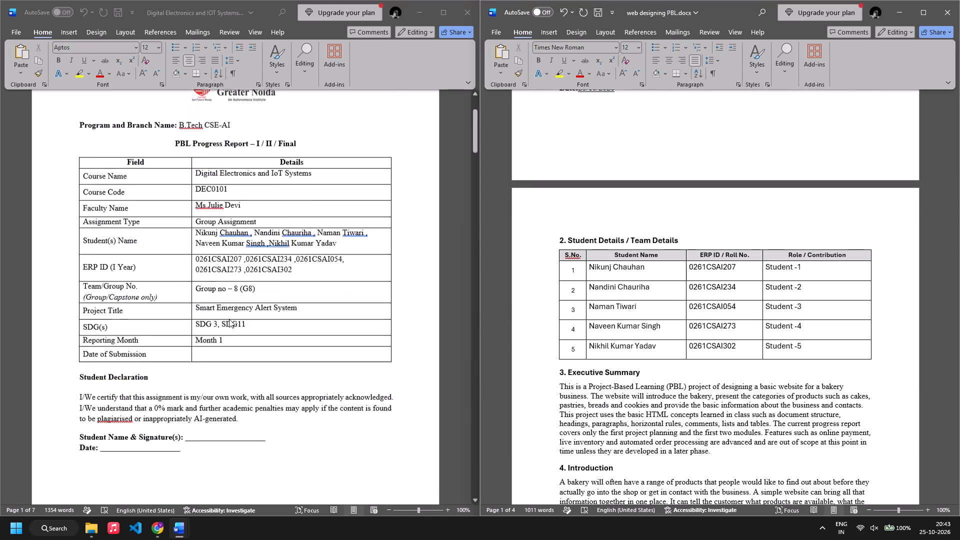
scroll(229, 319, down, 15)
scroll(621, 360, down, 4)
scroll(621, 360, up, 1)
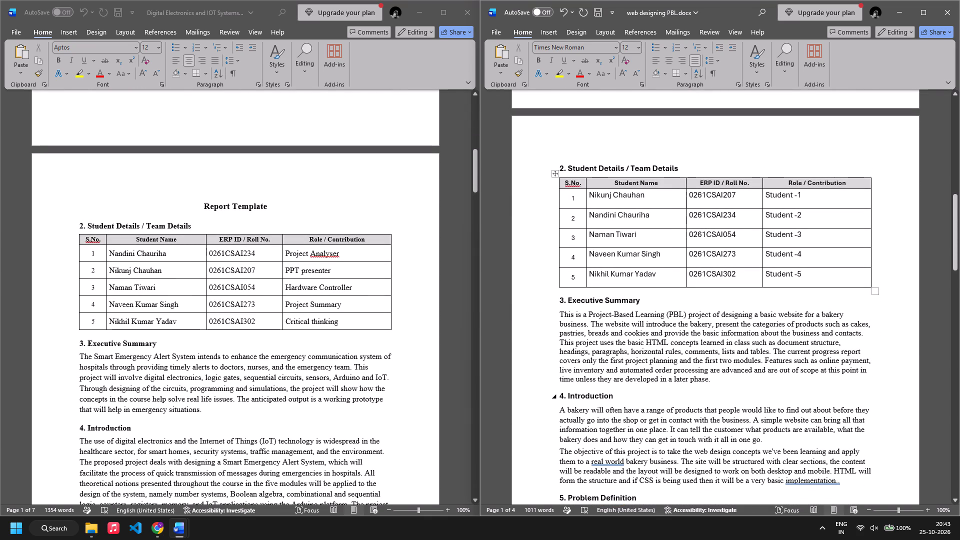
scroll(721, 386, down, 13)
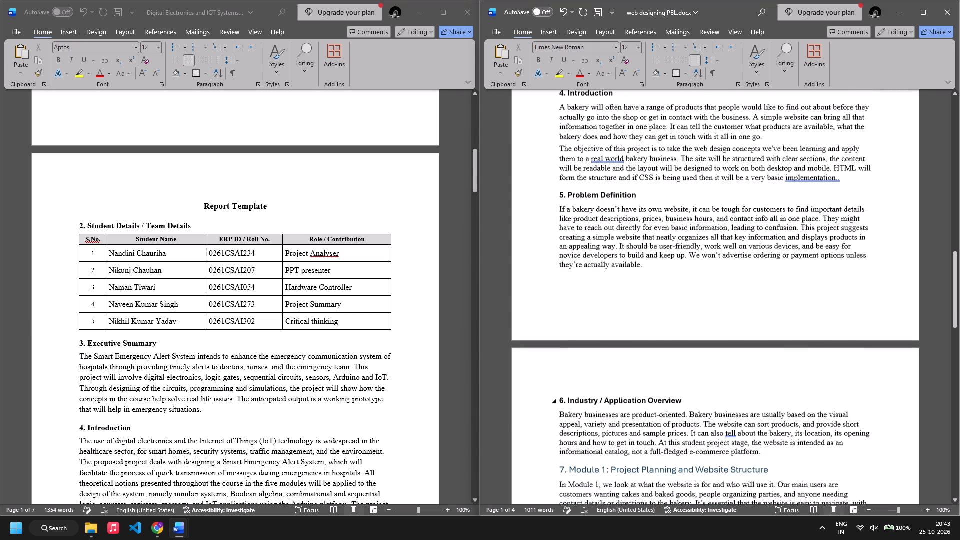
scroll(304, 392, down, 18)
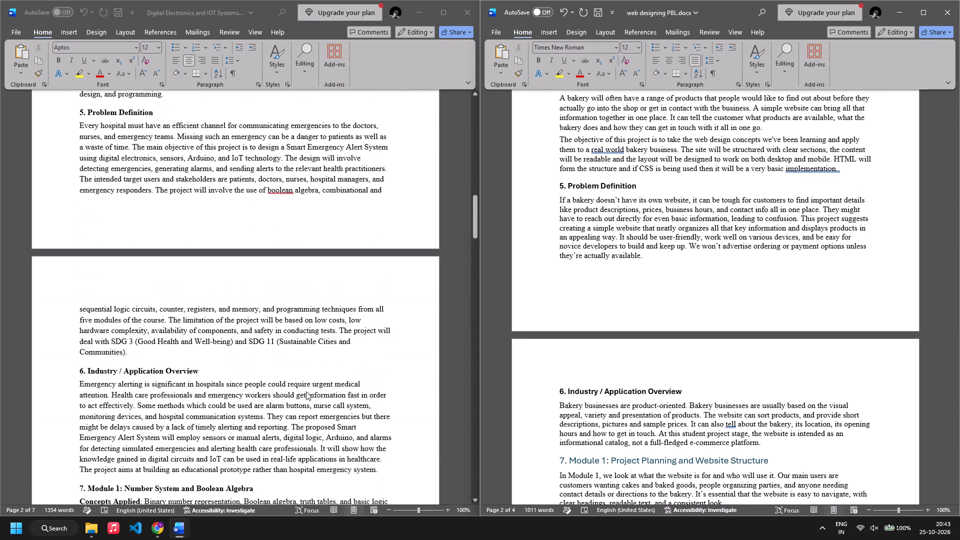
scroll(306, 391, down, 5)
scroll(614, 387, down, 5)
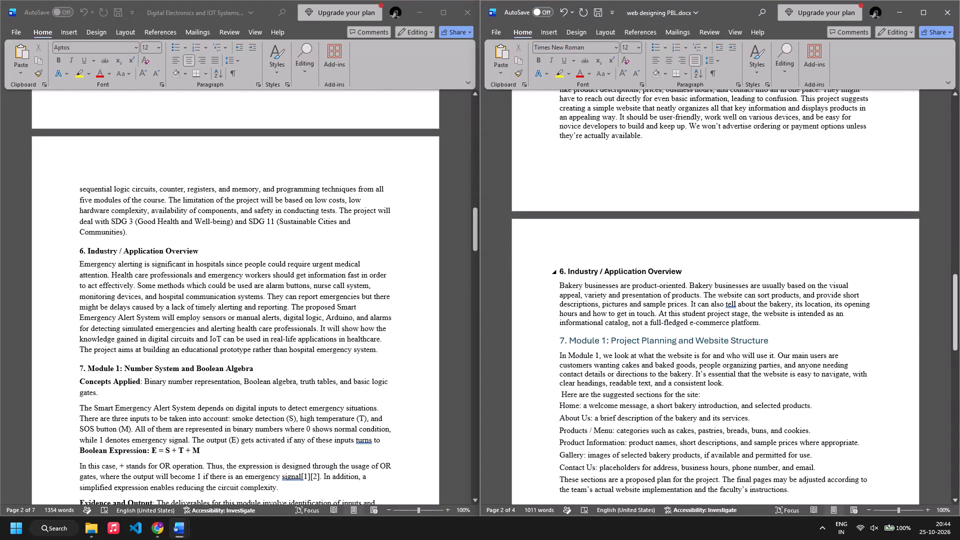
Set the heading "6. Industry / Application Overview" in the web designing report to Times New Roman.
drag(686, 268, 555, 268)
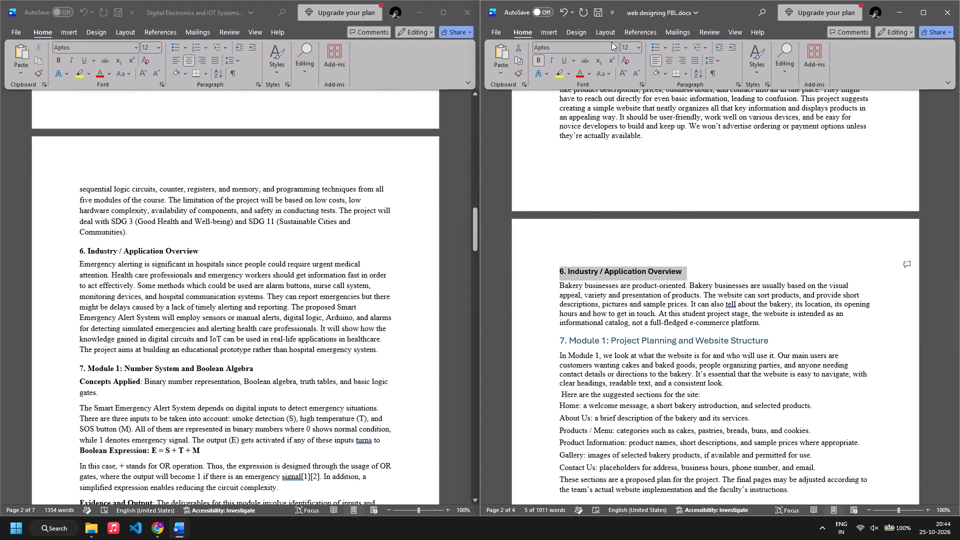
click(614, 46)
click(579, 114)
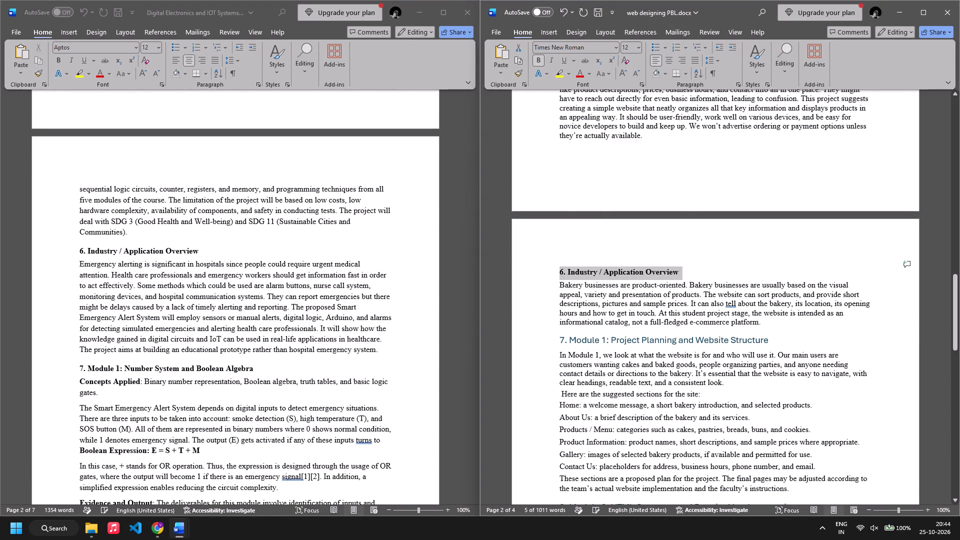
Make the heading text "Module 1: Project Planning and Website Structure" Times New Roman and bold, leaving out its number.
scroll(707, 222, down, 3)
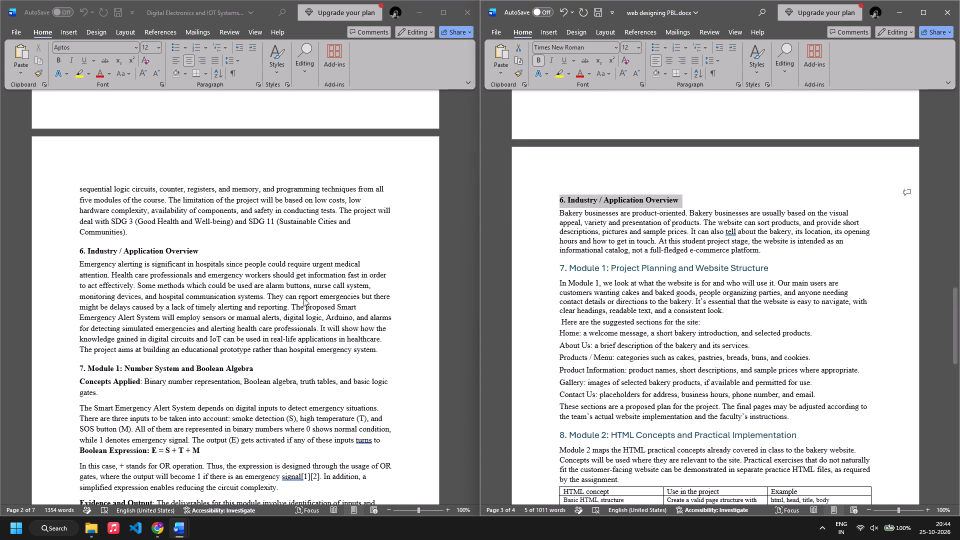
scroll(273, 299, down, 2)
drag(775, 267, 663, 267)
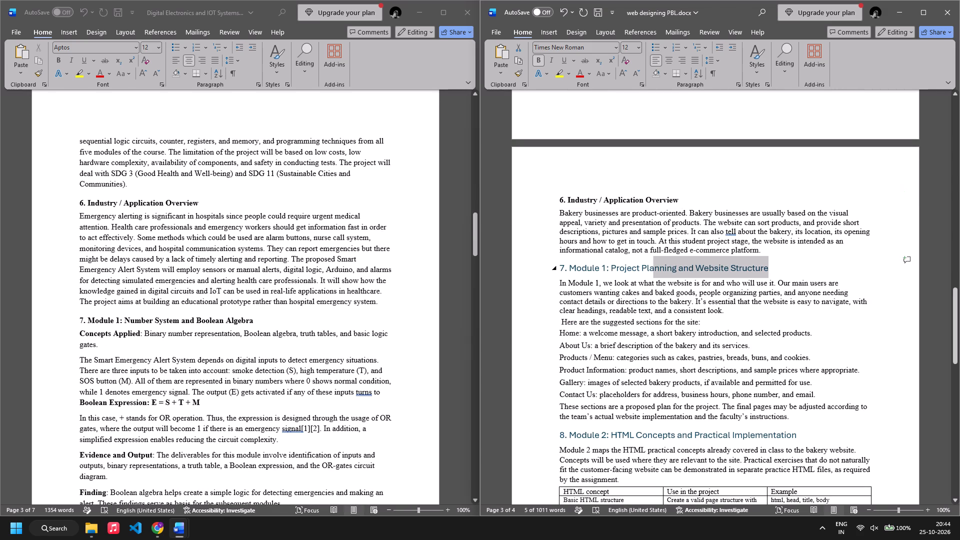
drag(663, 267, 573, 268)
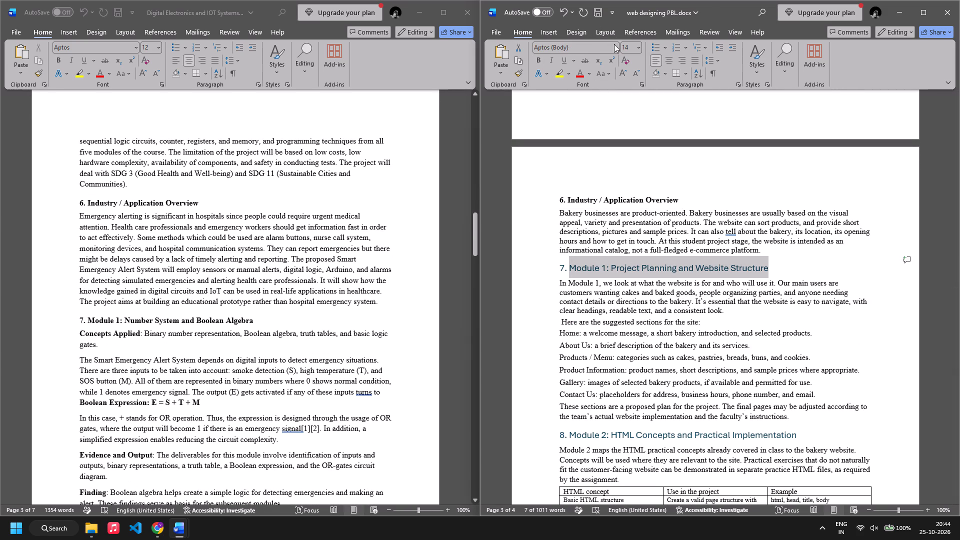
click(614, 44)
click(581, 115)
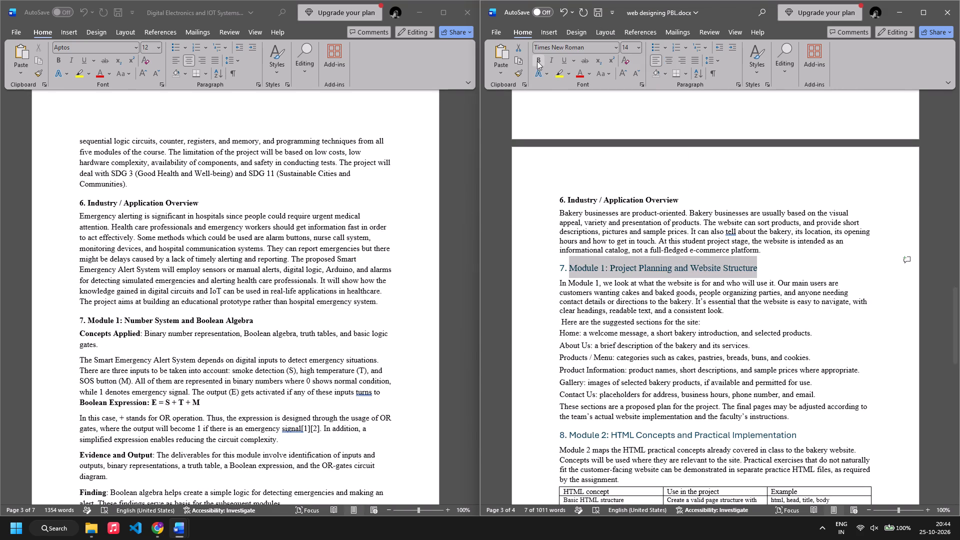
click(538, 61)
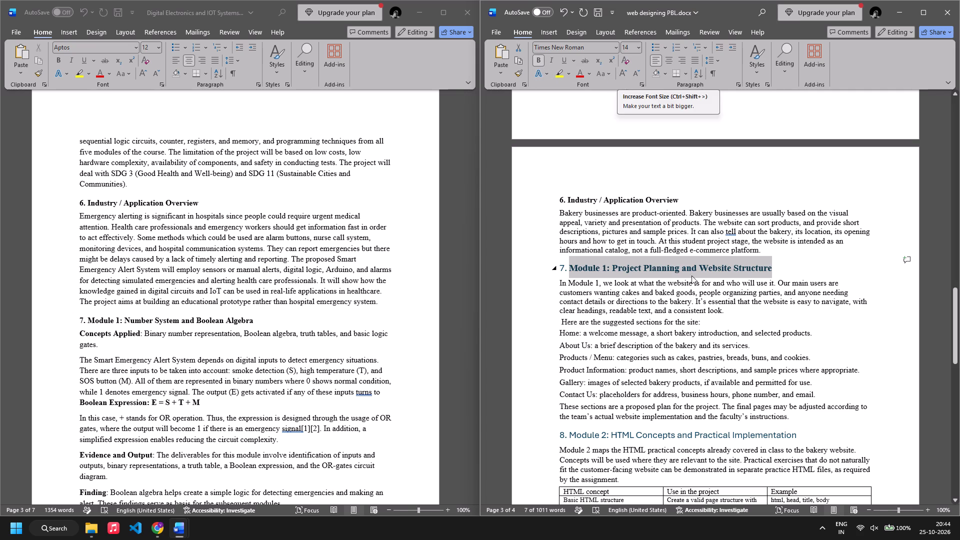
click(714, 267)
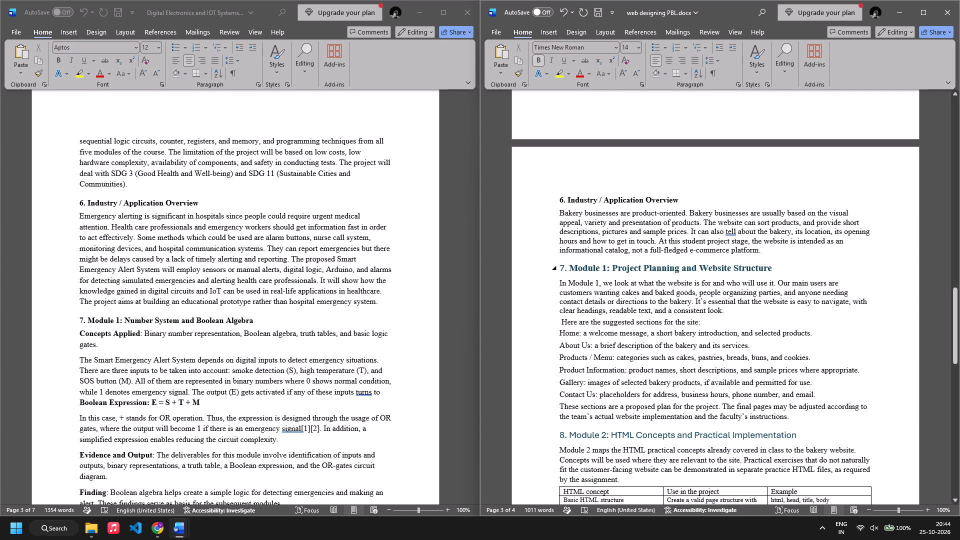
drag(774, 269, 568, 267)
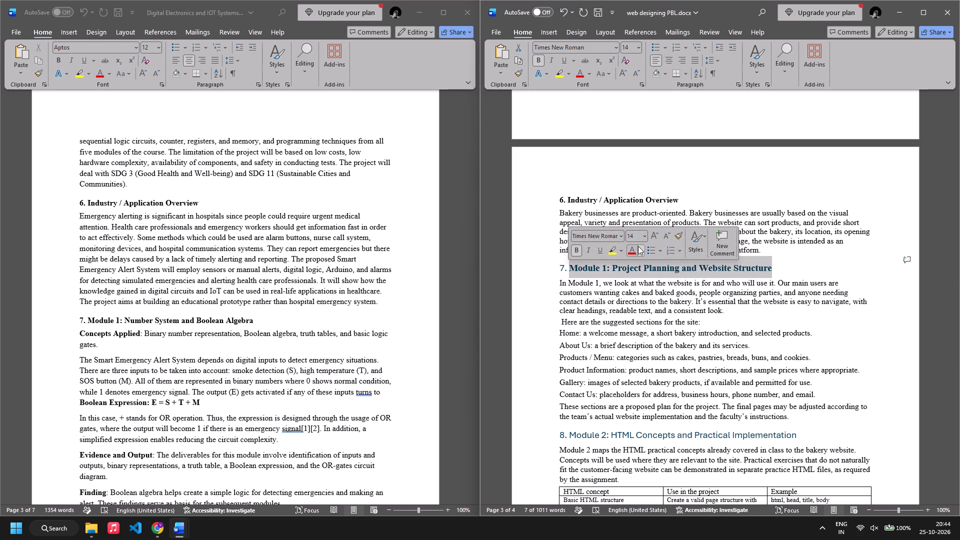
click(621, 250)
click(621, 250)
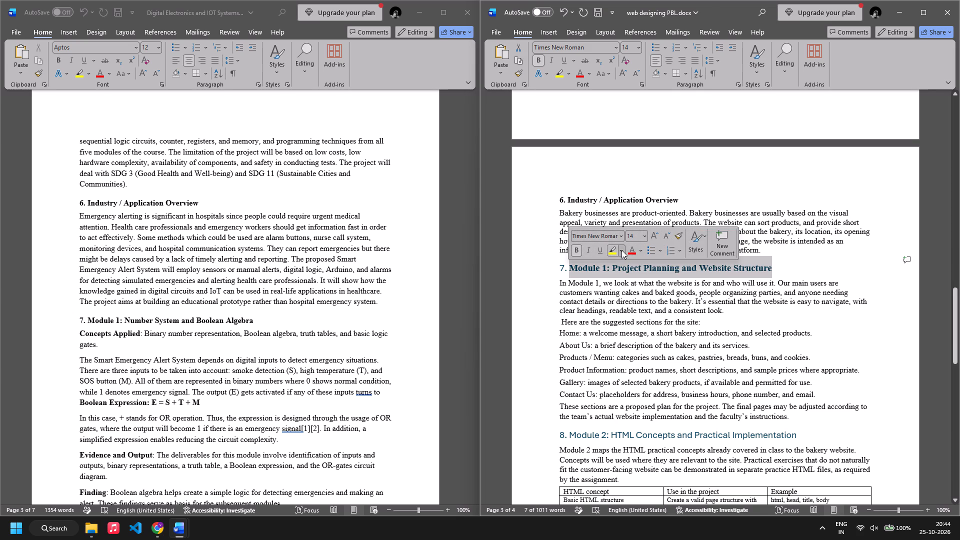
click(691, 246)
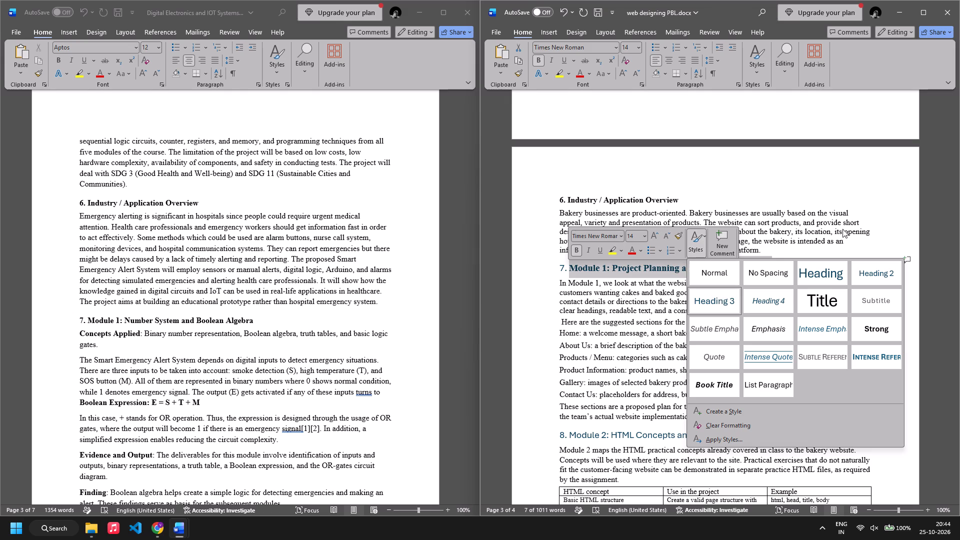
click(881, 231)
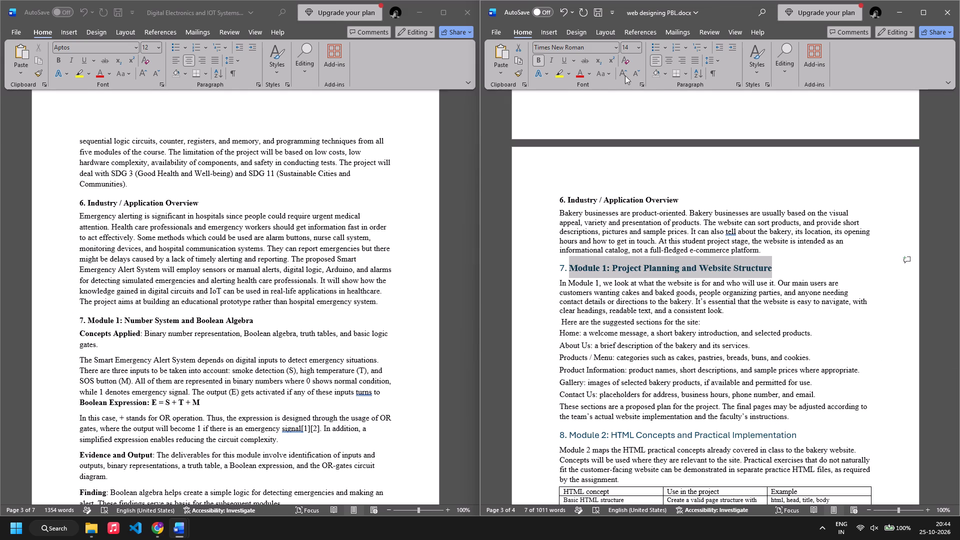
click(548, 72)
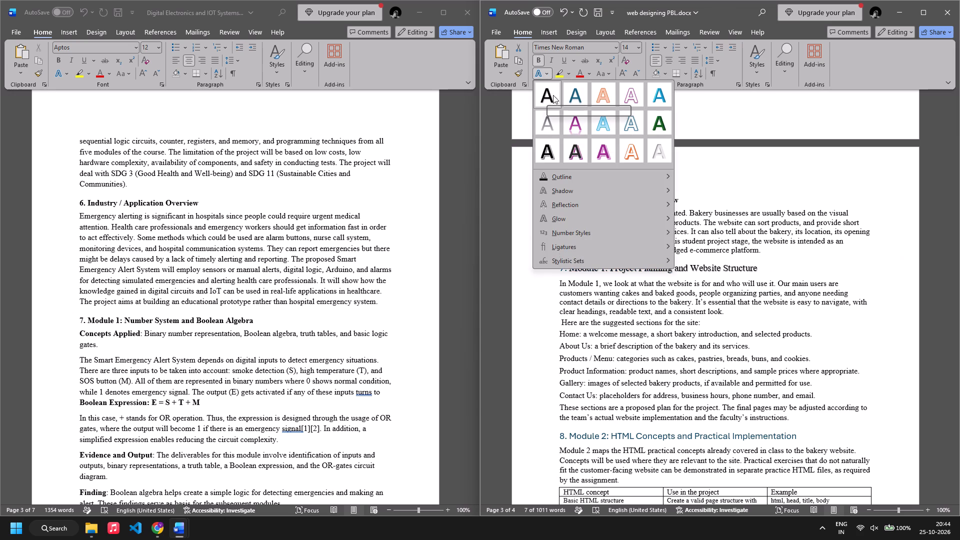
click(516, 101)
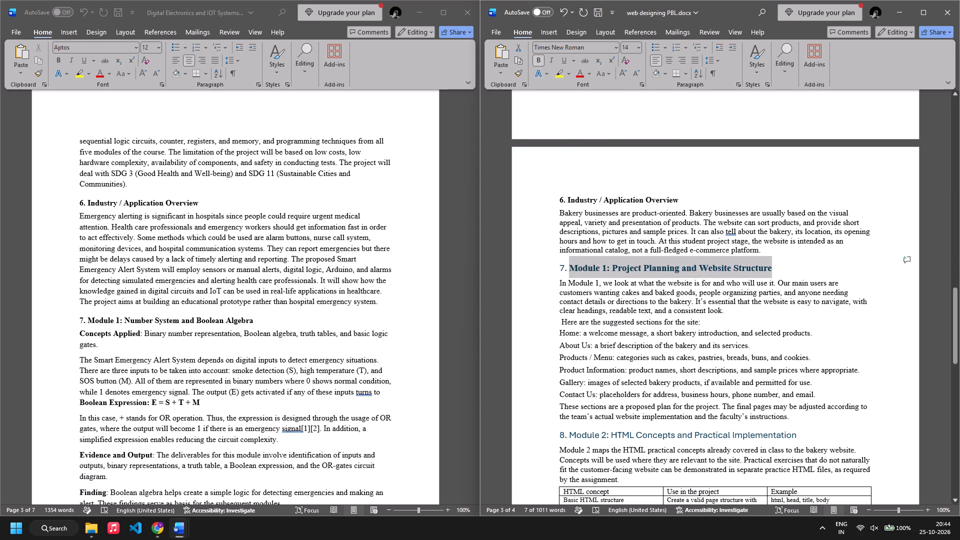
Search for the text colour command and set the Module 1 heading text's font colour to Automatic.
click(763, 9)
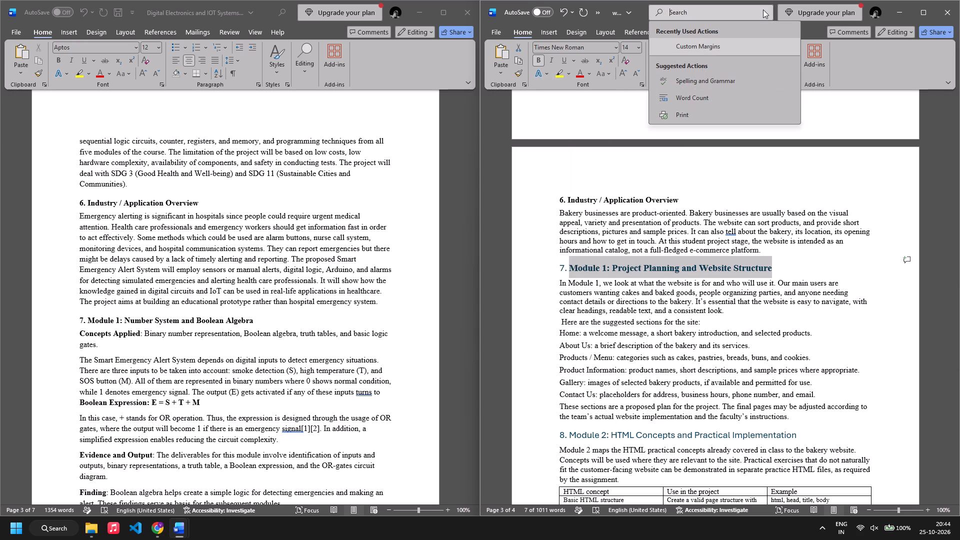
text(text colo)
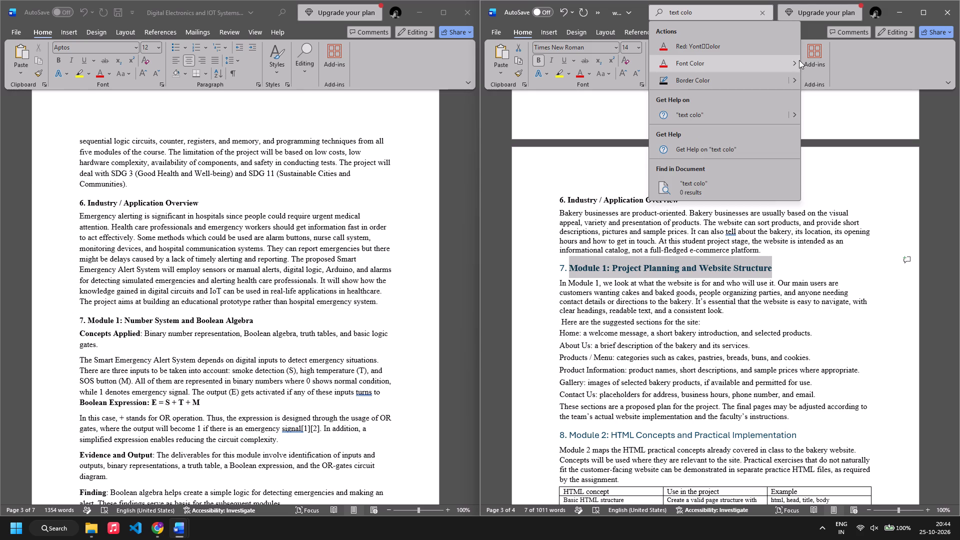
click(794, 58)
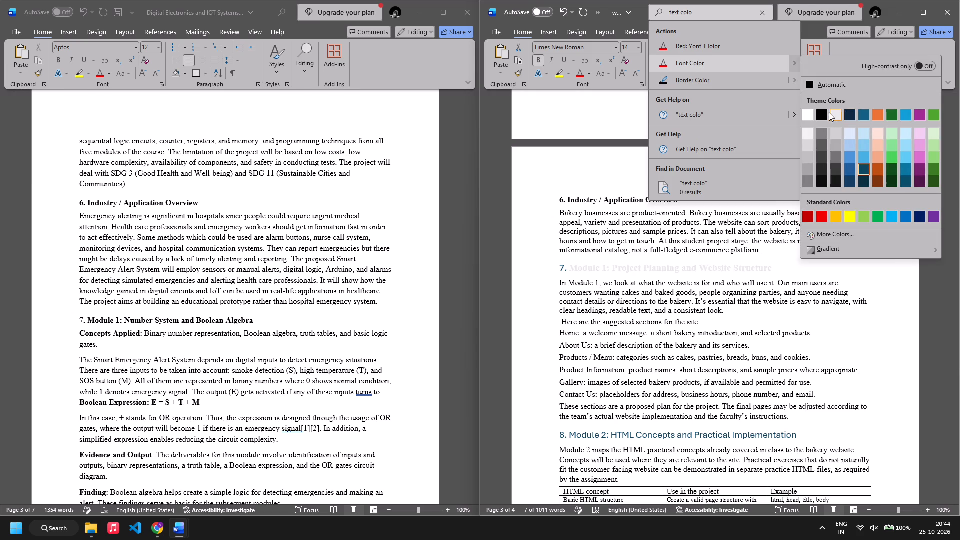
click(816, 82)
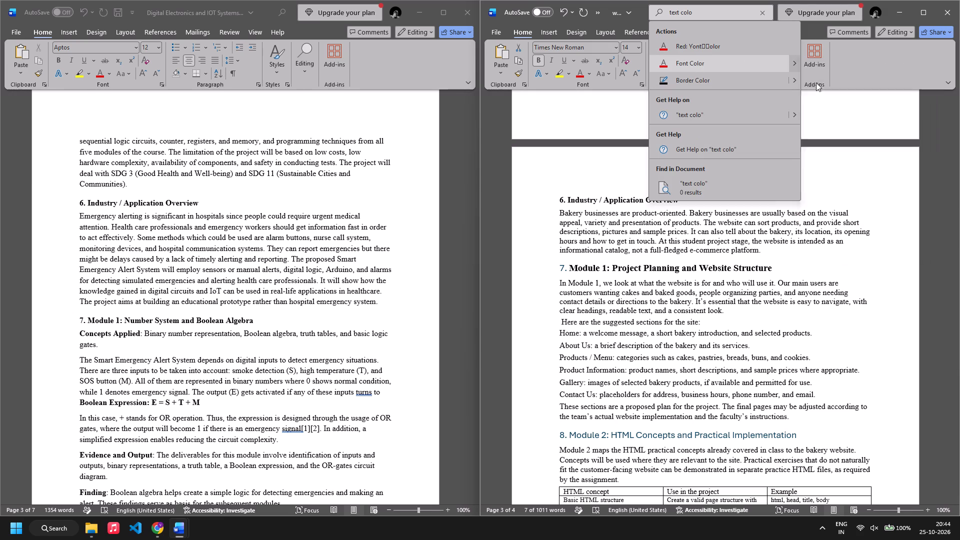
click(928, 201)
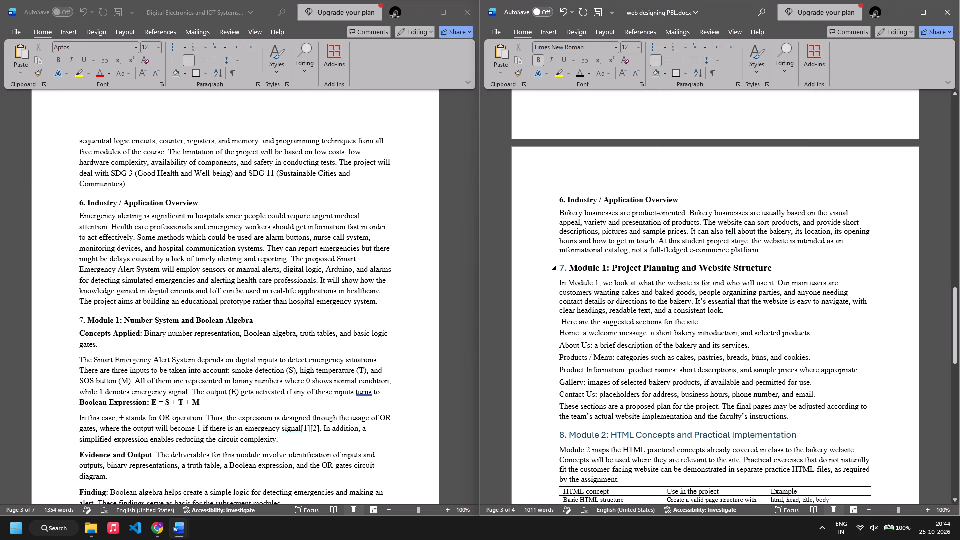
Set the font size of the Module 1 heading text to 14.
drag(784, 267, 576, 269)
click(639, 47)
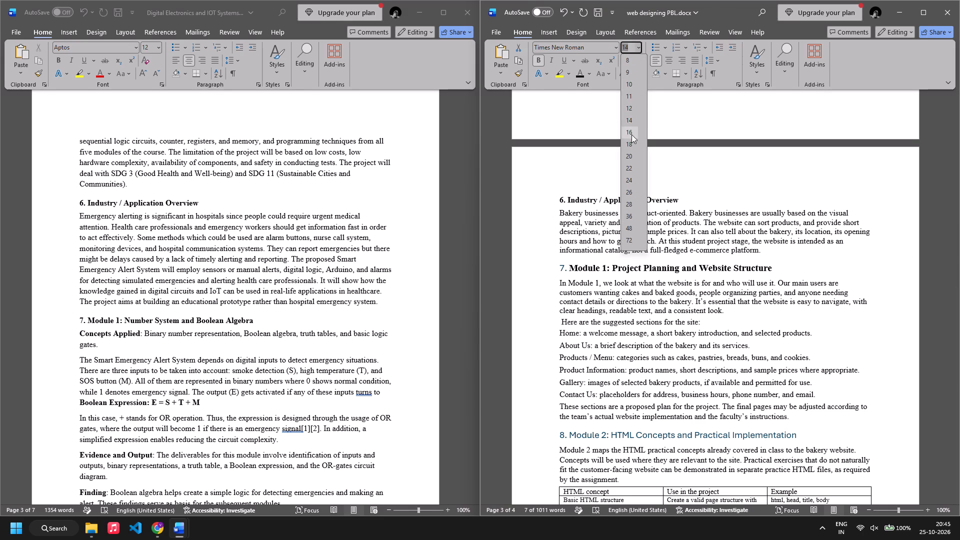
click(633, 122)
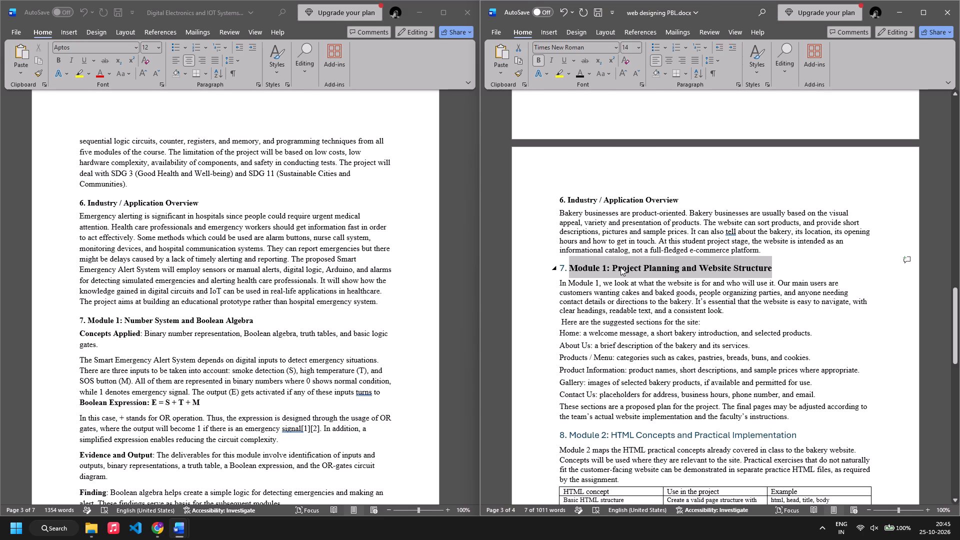
Format the number "7." before the Module 1 heading in Times New Roman with the Automatic black font colour.
click(561, 266)
drag(566, 268, 561, 267)
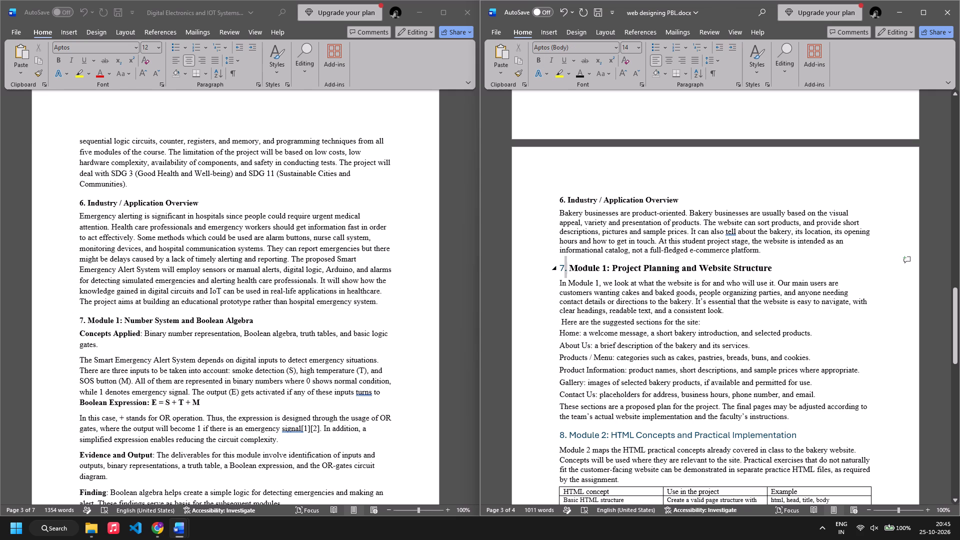
drag(561, 267, 558, 267)
click(615, 48)
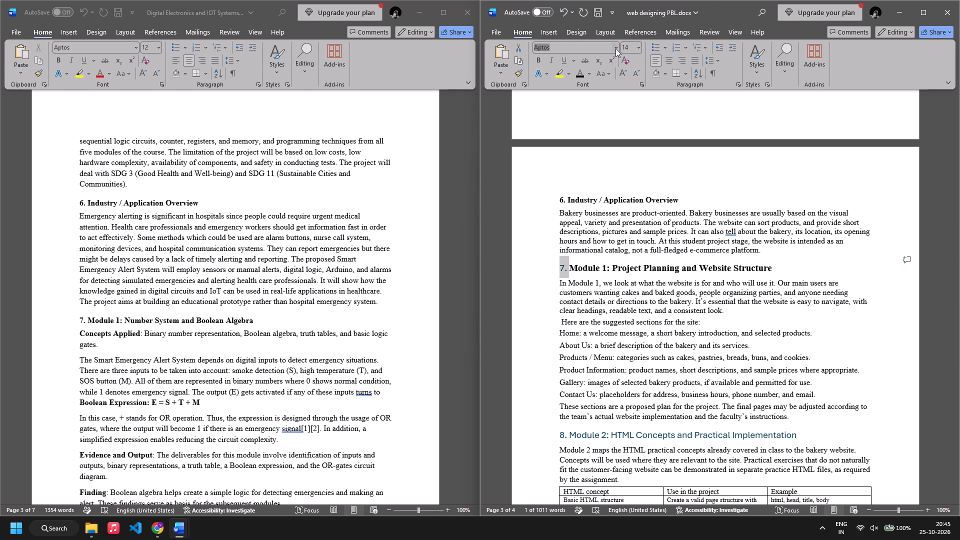
click(585, 119)
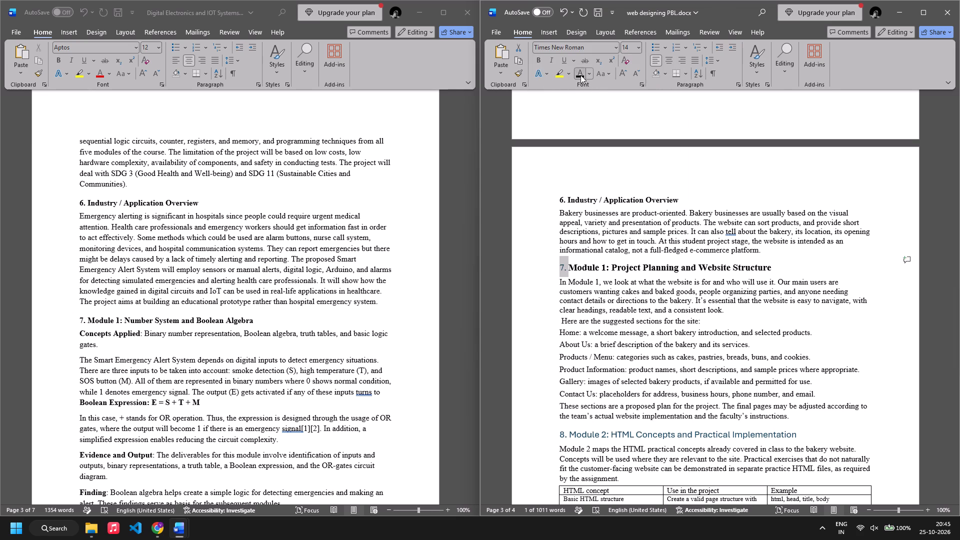
click(580, 75)
click(931, 274)
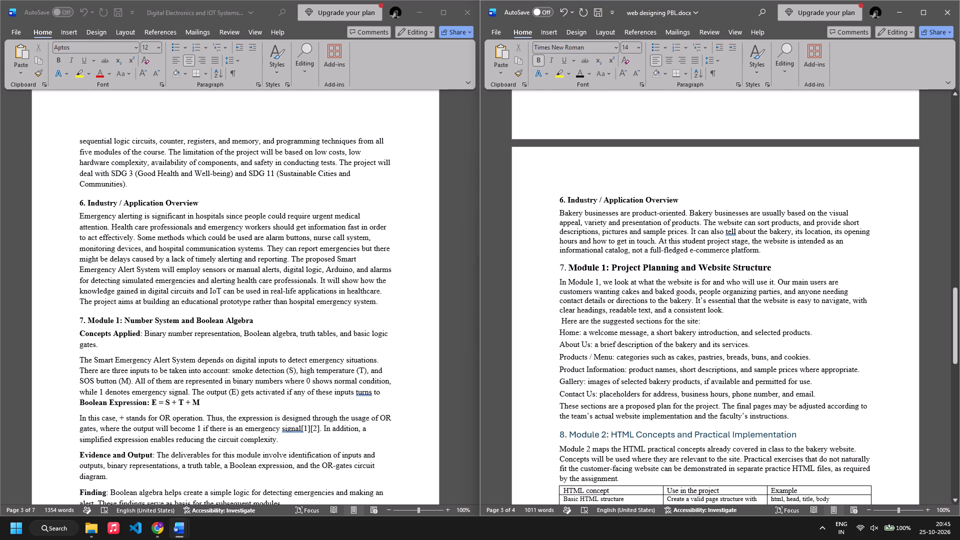
Set the whole heading "7. Module 1: Project Planning and Website Structure" to font size 12.
drag(778, 267, 549, 272)
click(638, 50)
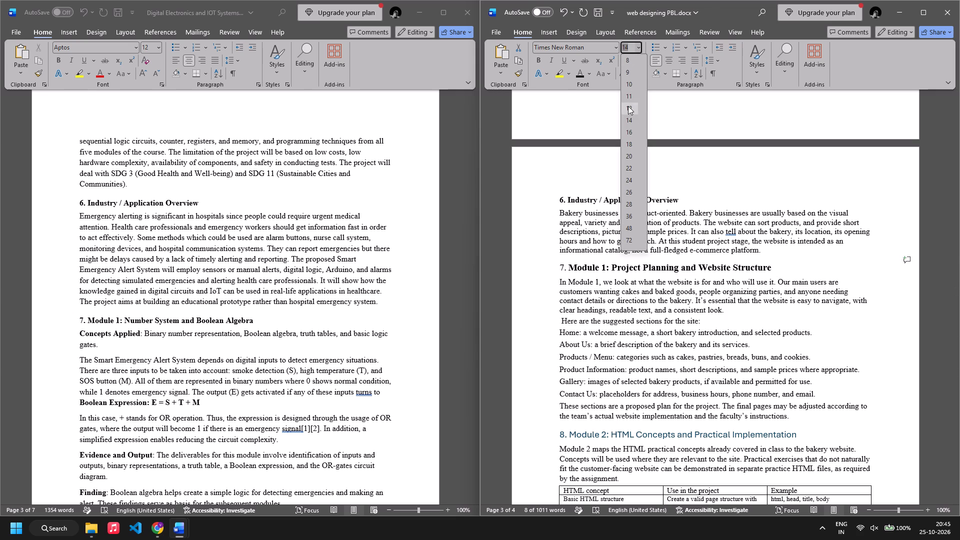
click(631, 109)
click(948, 254)
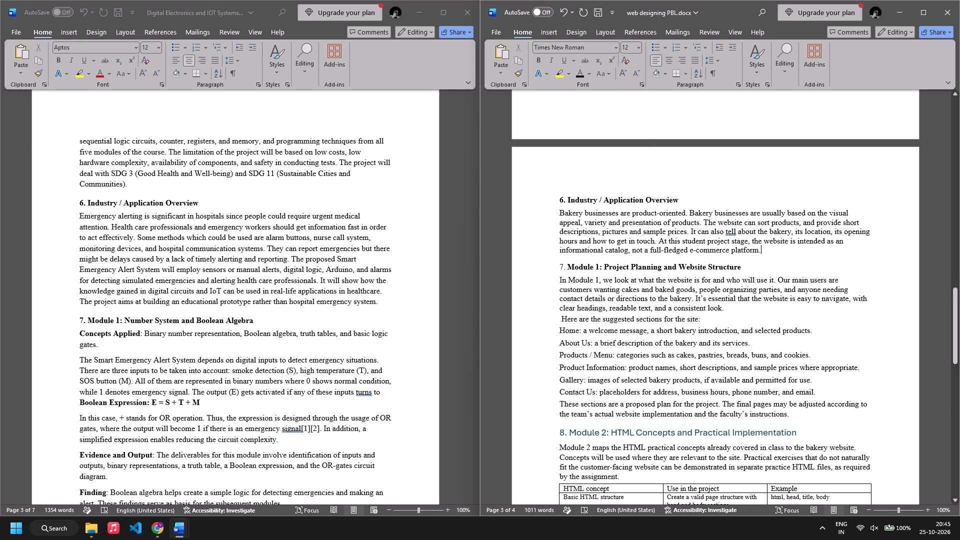
Set the heading "8. Module 2: HTML Concepts and Practical Implementation" to Times New Roman.
scroll(858, 284, down, 2)
scroll(798, 286, down, 2)
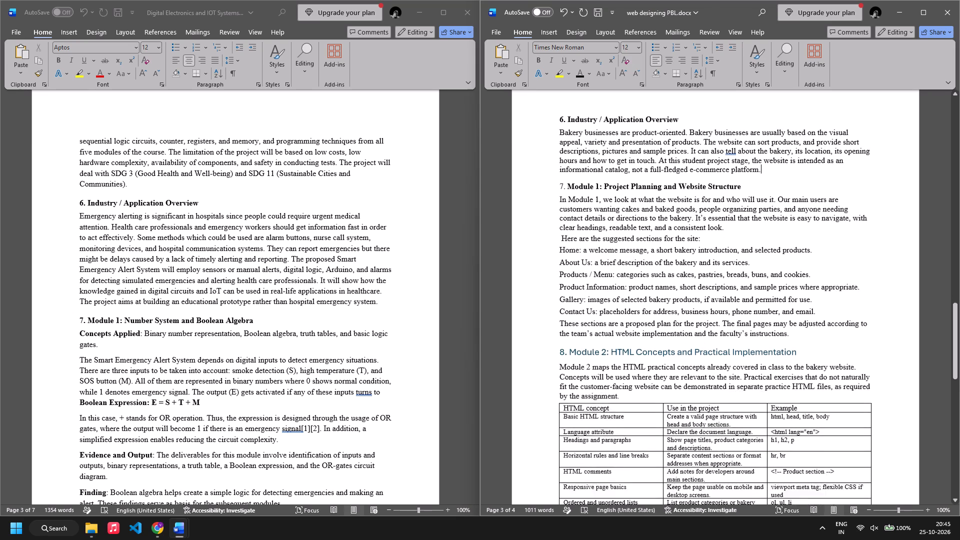
scroll(798, 286, down, 1)
drag(807, 310, 559, 313)
click(614, 49)
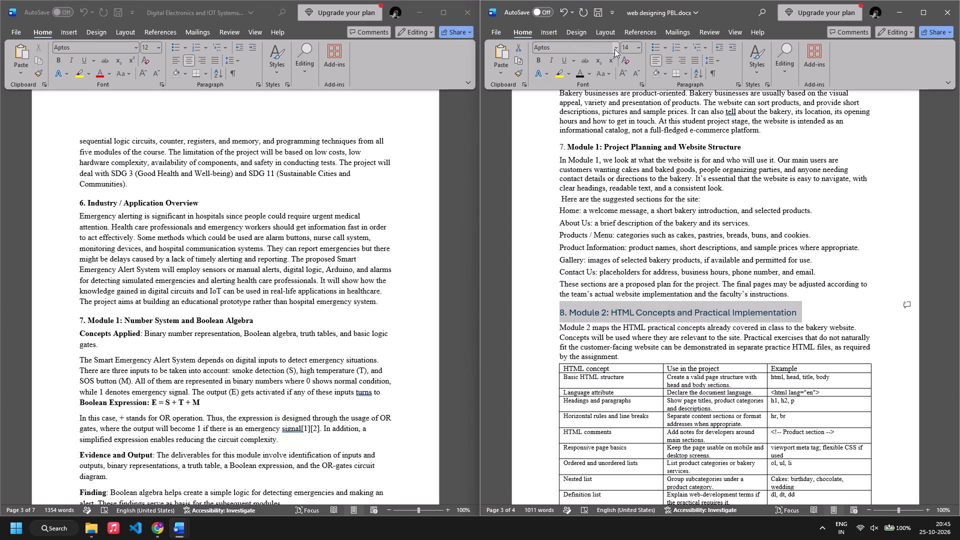
click(598, 120)
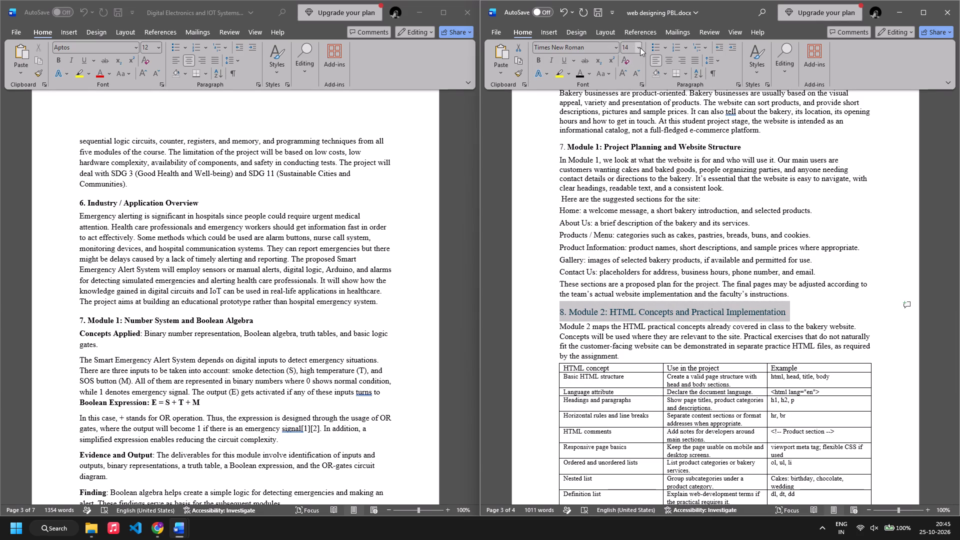
Format the heading "8. Module 2: HTML Concepts and Practical Implementation" in size 12, black and bold.
click(640, 47)
click(634, 109)
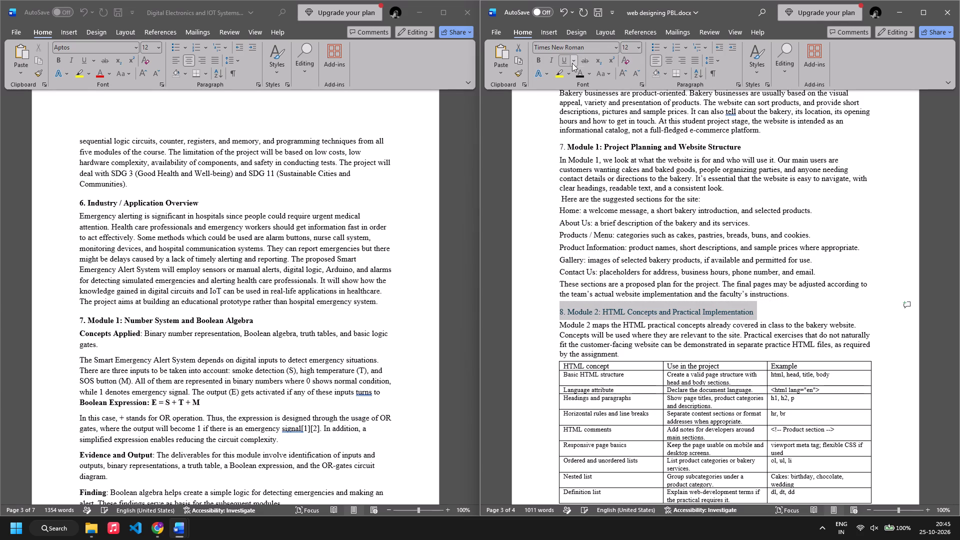
click(578, 74)
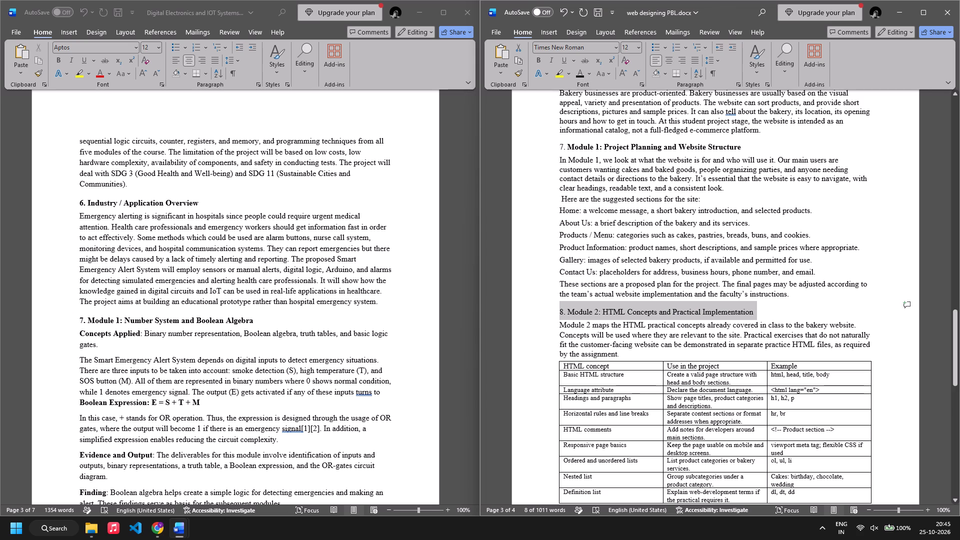
click(536, 58)
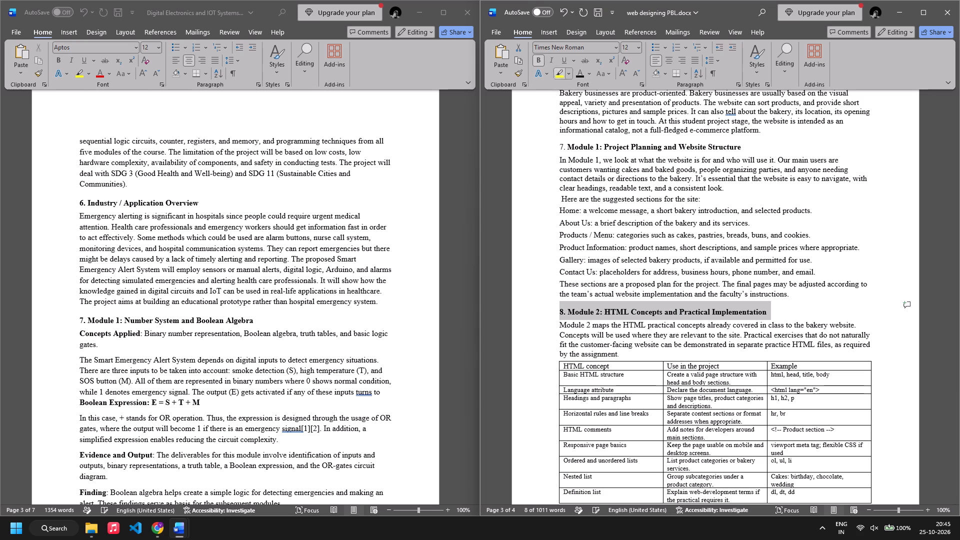
click(940, 209)
Add an empty paragraph below the HTML concept table at the end of the web designing report.
scroll(853, 272, down, 2)
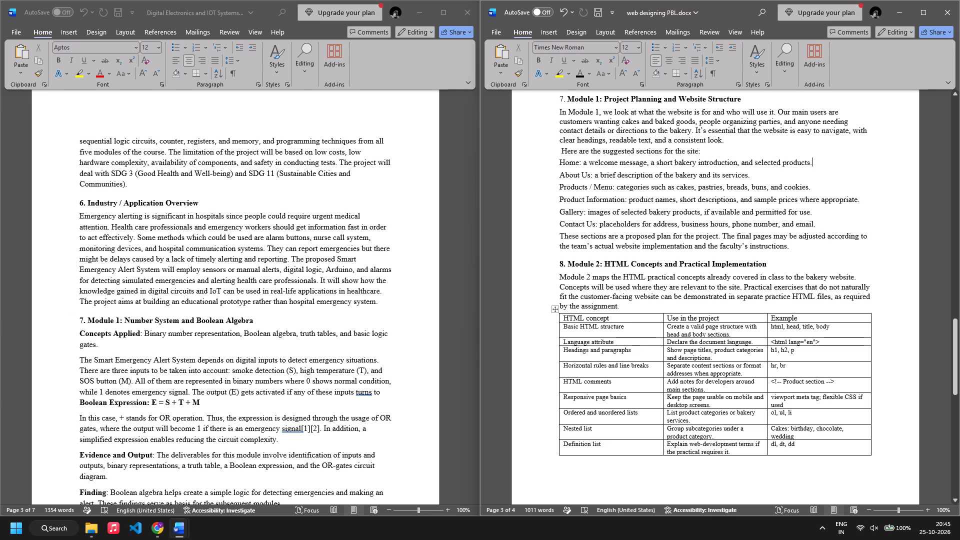
scroll(812, 334, down, 10)
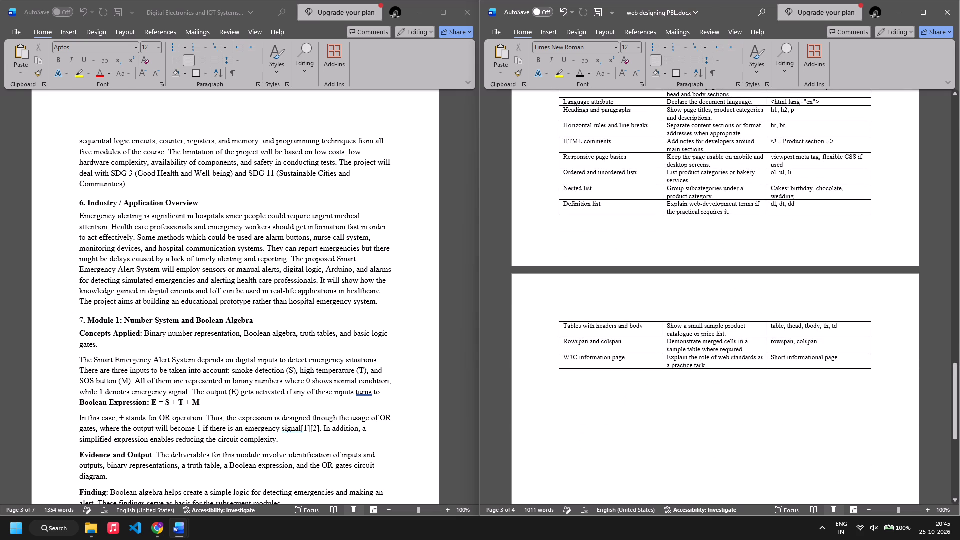
scroll(636, 248, down, 5)
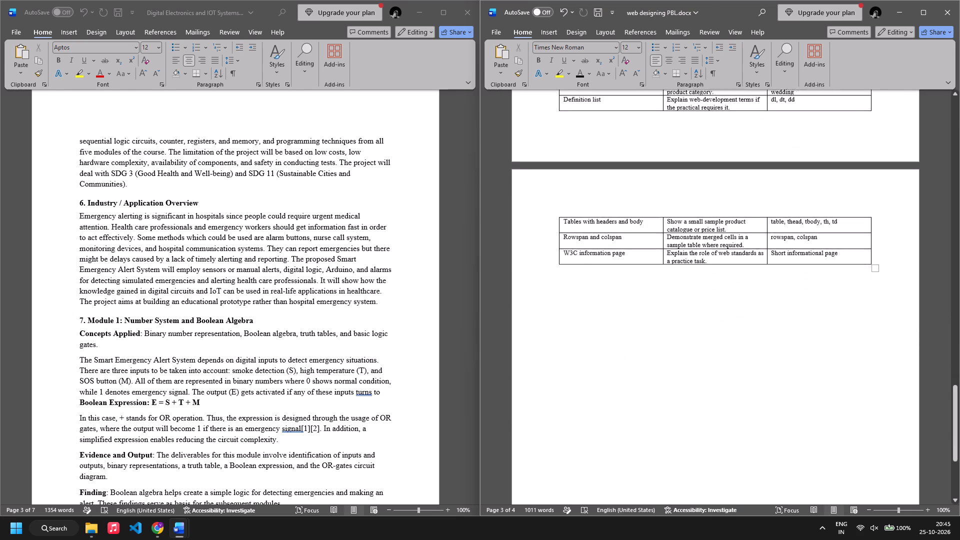
click(586, 270)
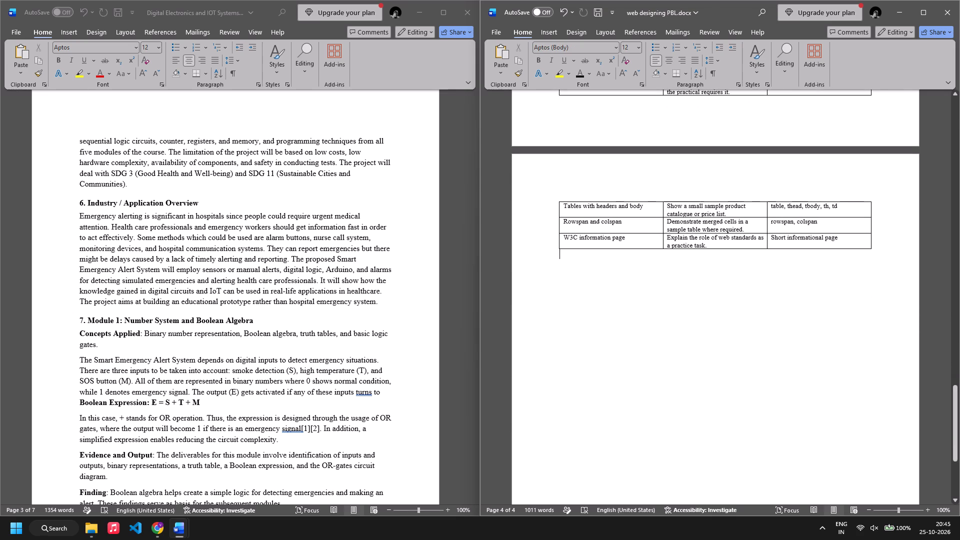
key(Return)
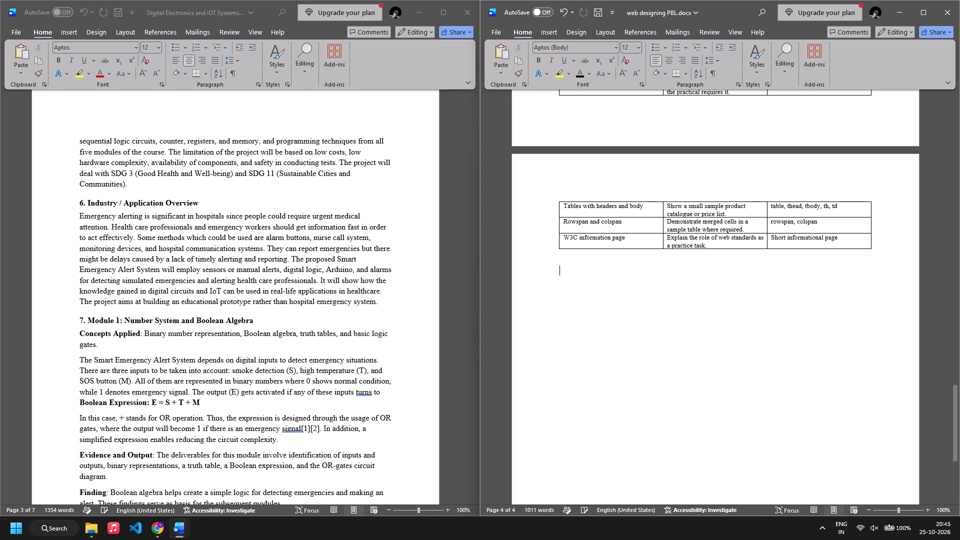
Review the Digital Electronics report from Module 1 through the References and Appendix sections for its structure and headings.
scroll(229, 219, down, 5)
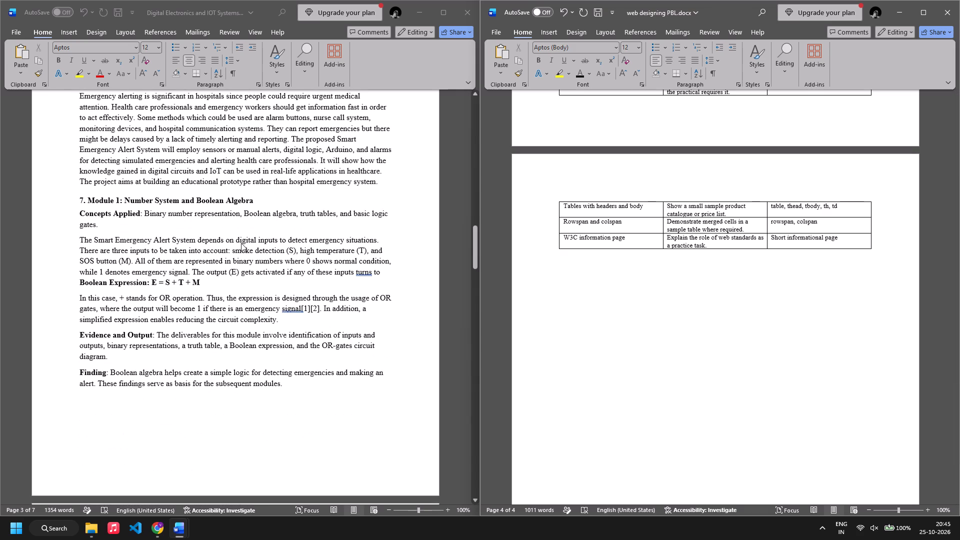
scroll(264, 231, down, 13)
scroll(247, 248, down, 18)
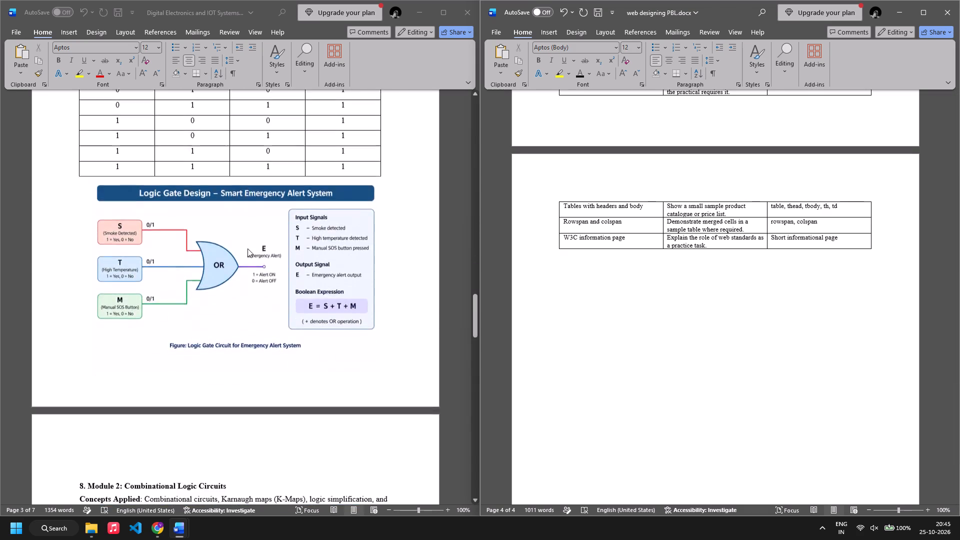
scroll(247, 248, down, 3)
scroll(248, 248, down, 20)
scroll(248, 248, down, 12)
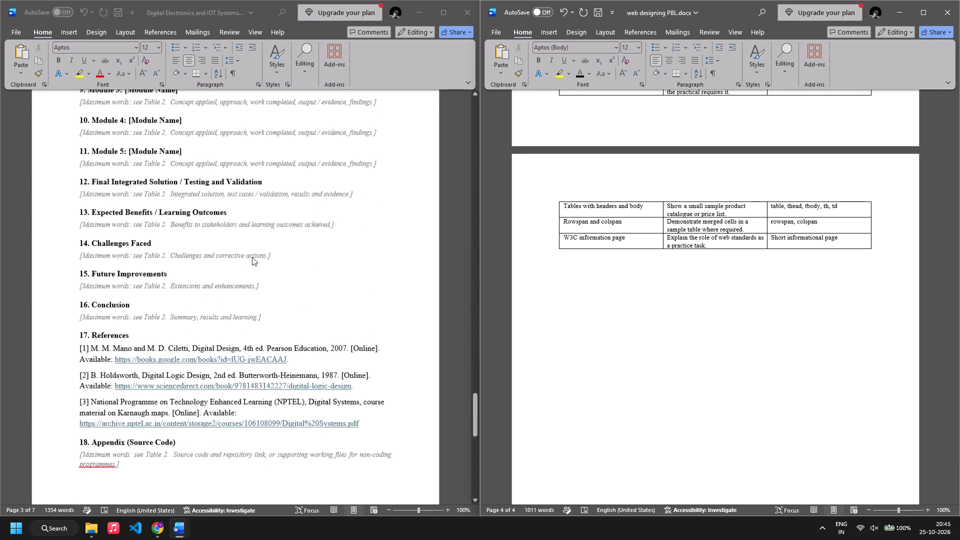
scroll(252, 257, up, 5)
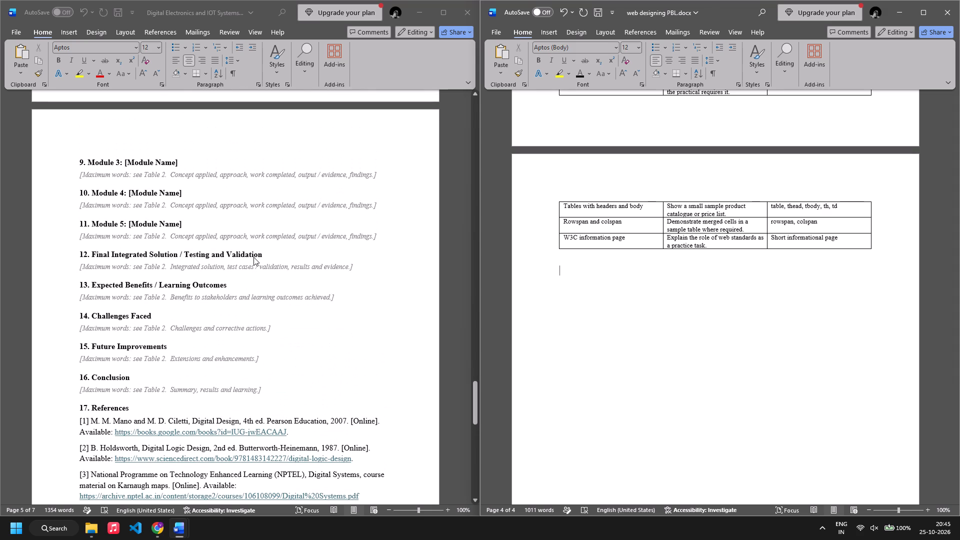
scroll(245, 266, down, 3)
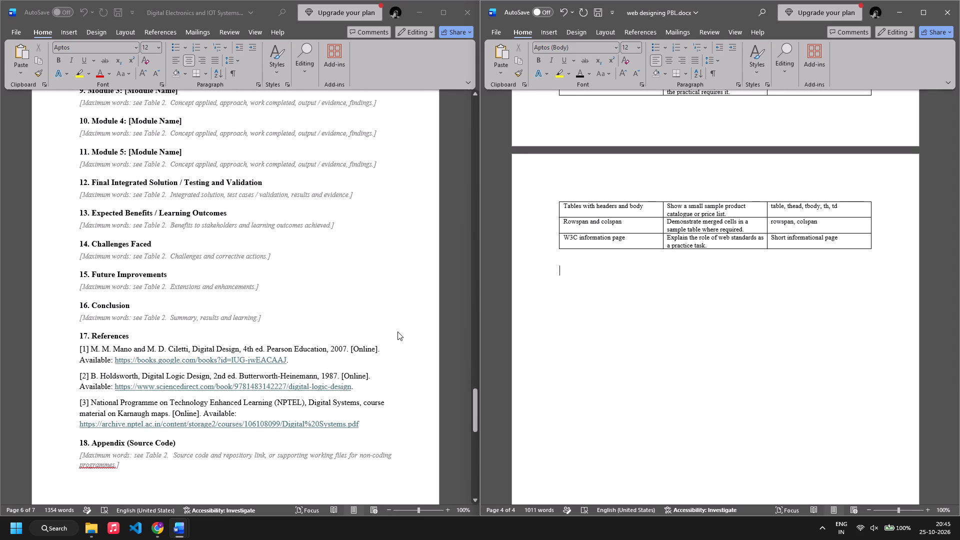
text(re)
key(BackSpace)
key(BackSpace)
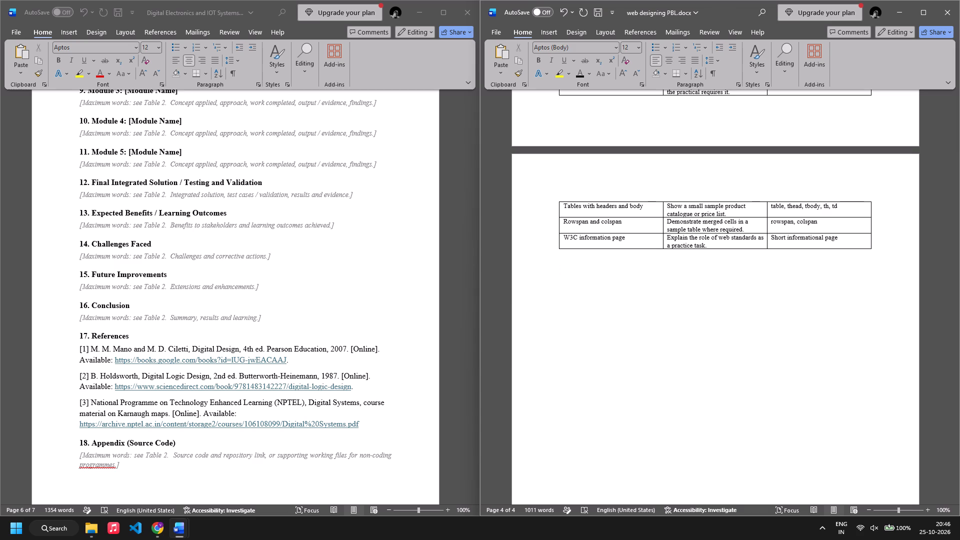
Select the word "References" in the heading "17. References" of the Digital Electronics report.
click(132, 335)
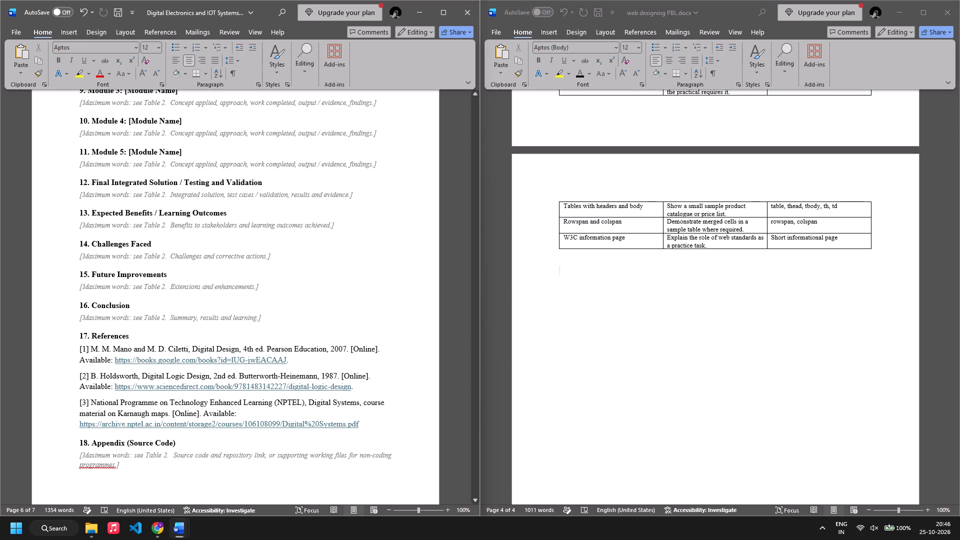
drag(131, 335, 95, 338)
click(144, 337)
drag(137, 337, 93, 336)
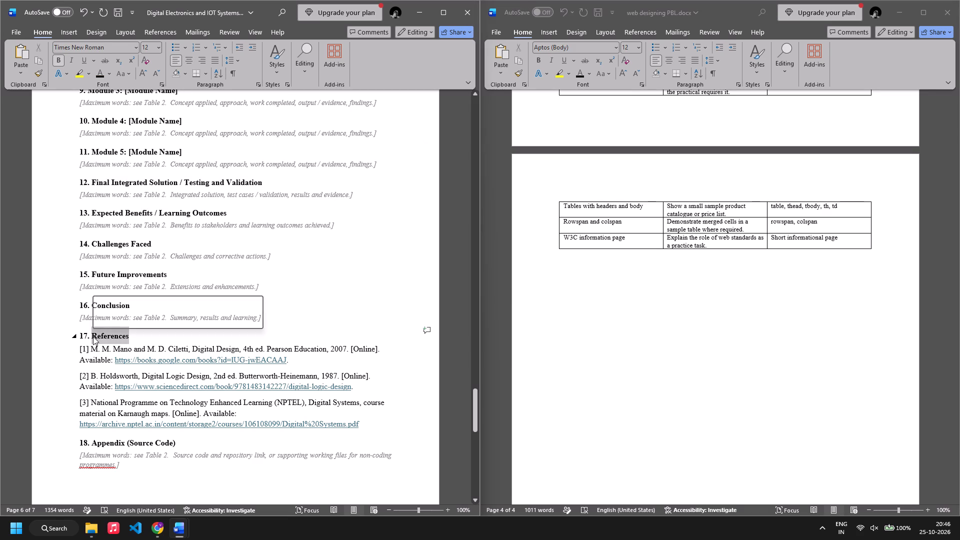